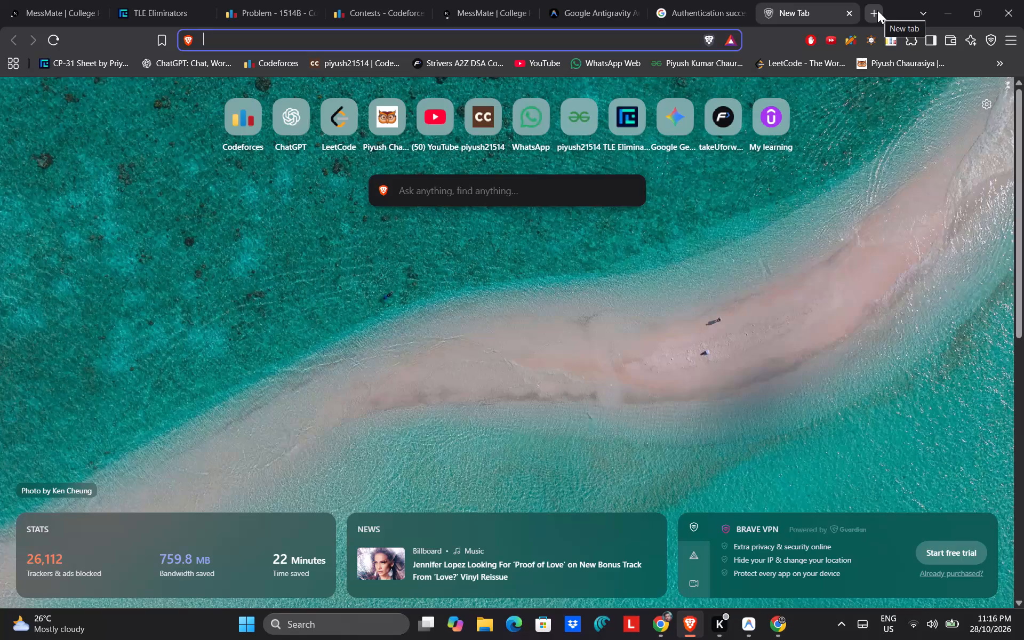
Open the Anokhi Pehel mentor profile editing page on anokhi-pehel.azurewebsites.net.
{"action": "type", "text": "anok"}
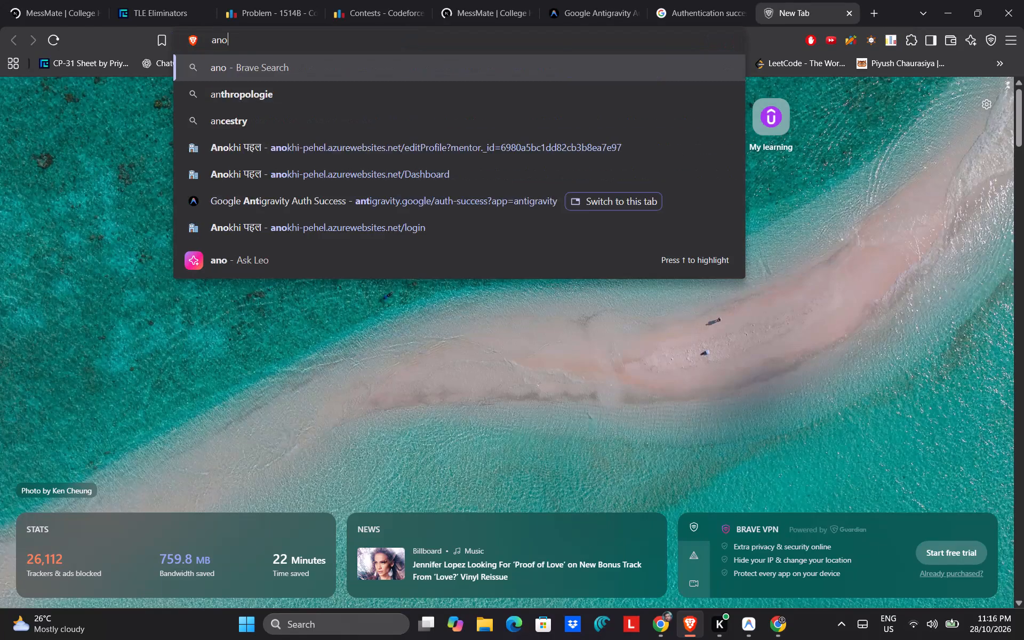
{"action": "key", "text": "Return"}
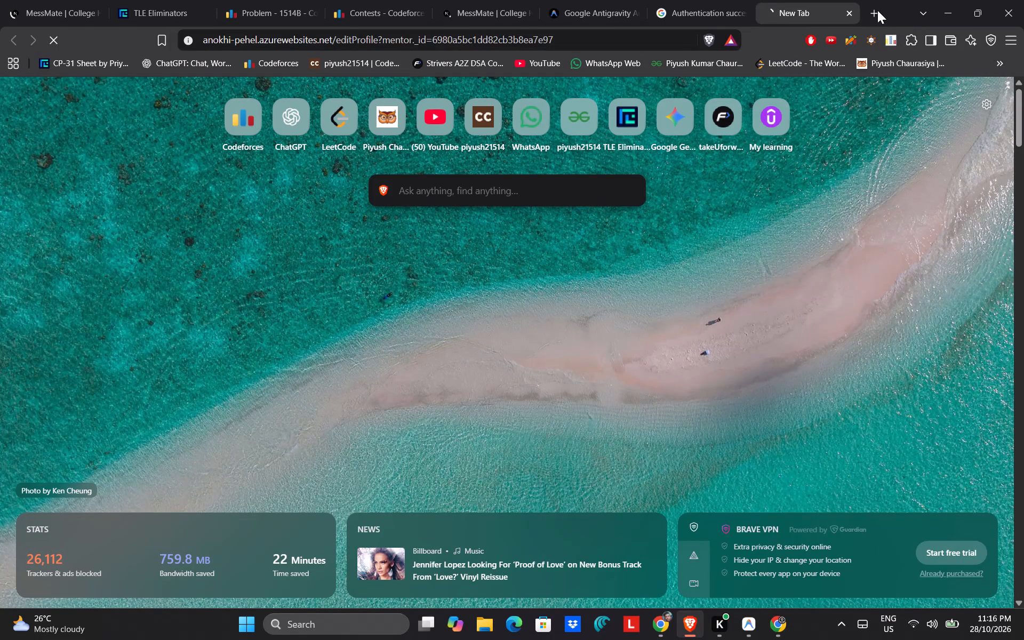
Check the student dining page in both open MessMate tabs, and return to the Anokhi Pehel tab.
{"action": "left_click", "coordinate": [483, 0]}
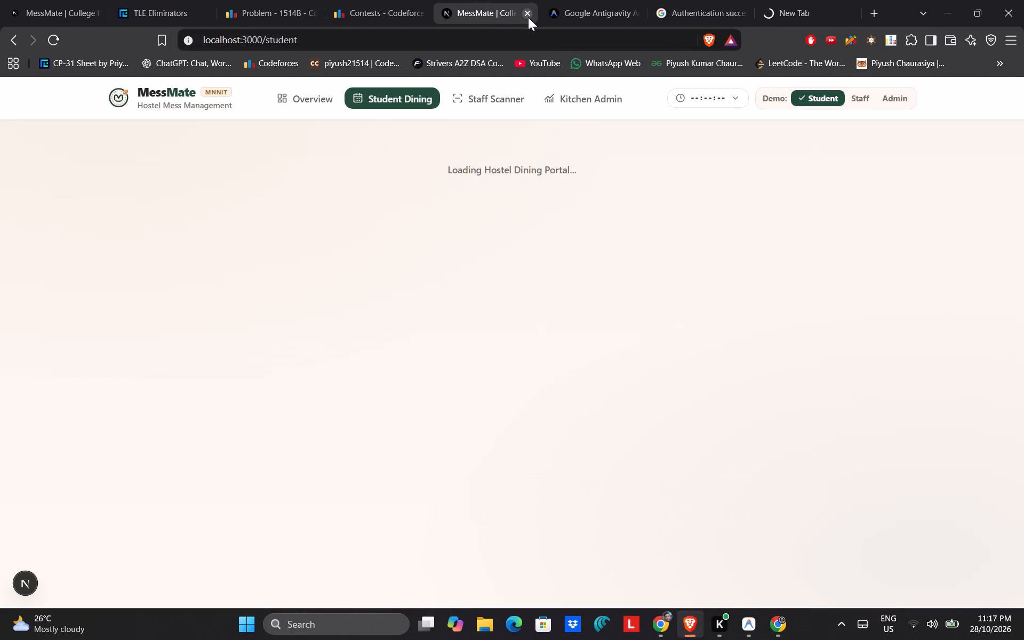
{"action": "left_click", "coordinate": [55, 0]}
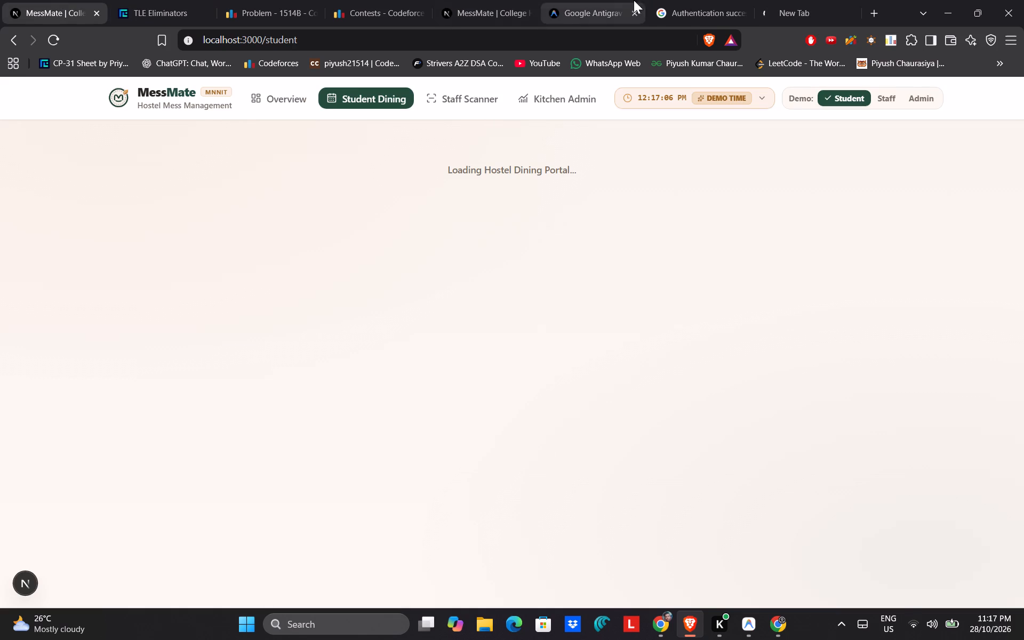
{"action": "left_click", "coordinate": [822, 0]}
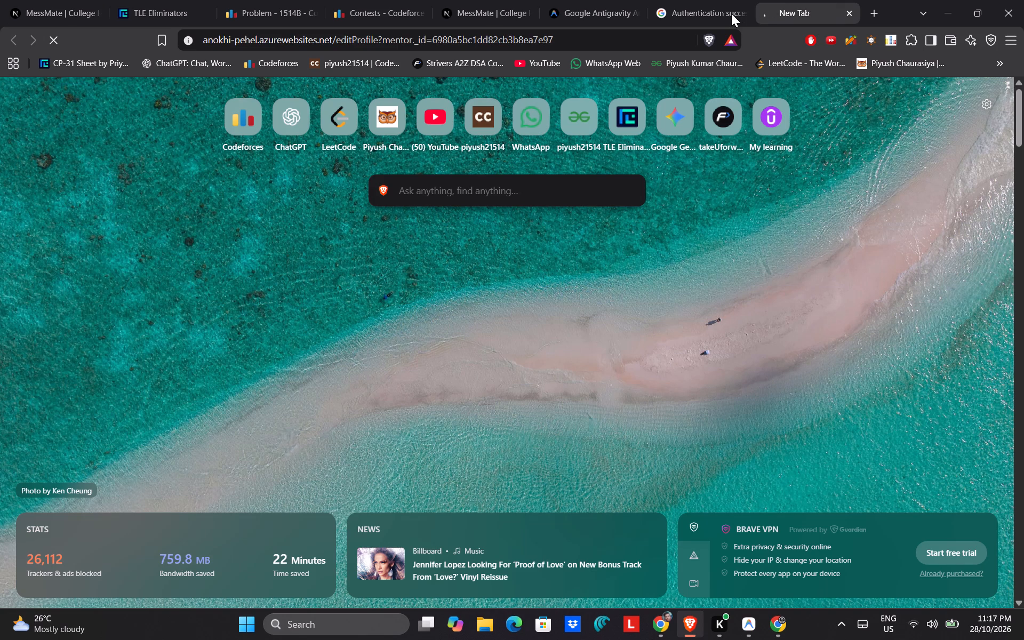
Close the browser tab holding the authentication success page.
{"action": "left_click", "coordinate": [741, 13]}
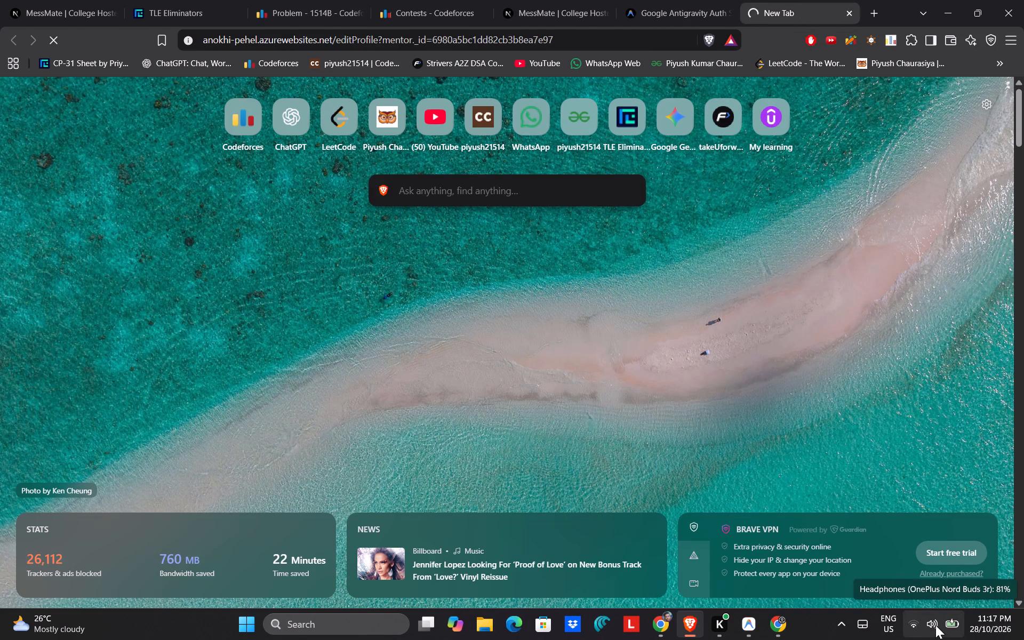
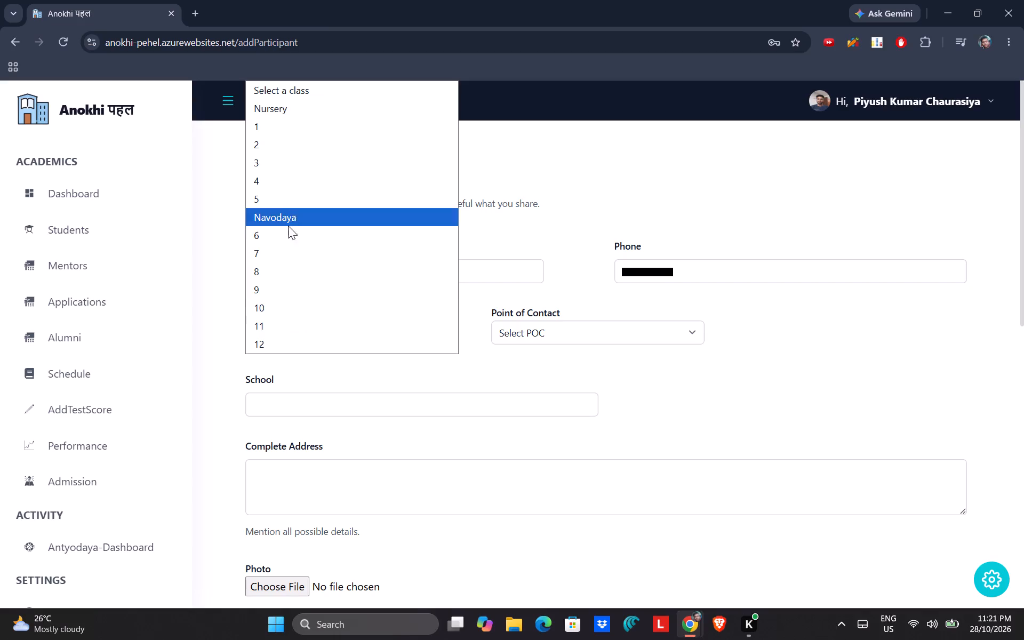
Set the participant's Class to 10 and choose the Anokhi Pehel representative as the Point of Contact.
{"action": "left_click", "coordinate": [292, 308]}
{"action": "left_click", "coordinate": [572, 333]}
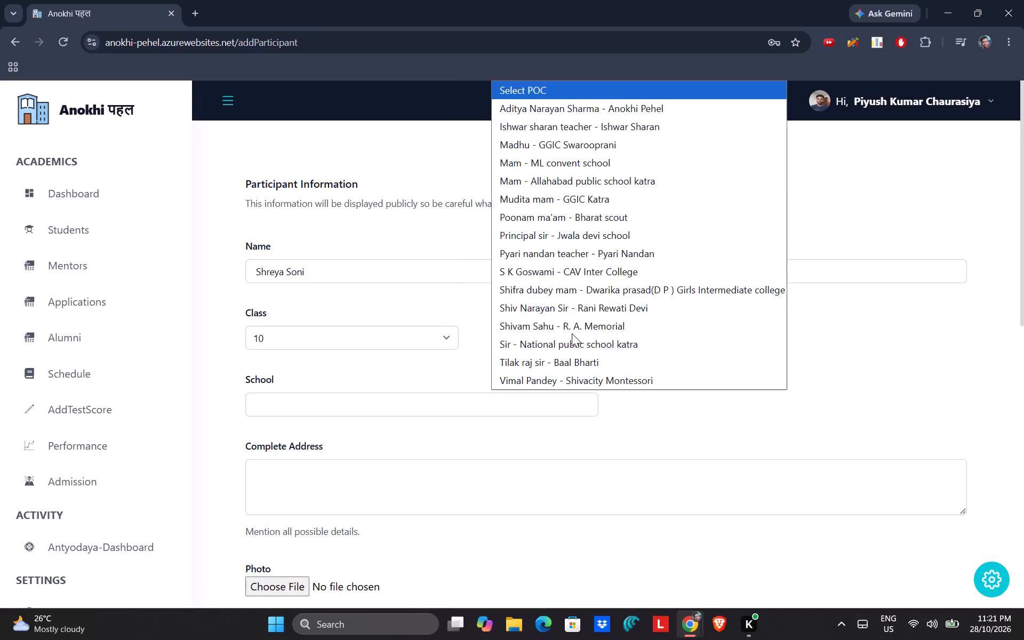
{"action": "left_click", "coordinate": [560, 111]}
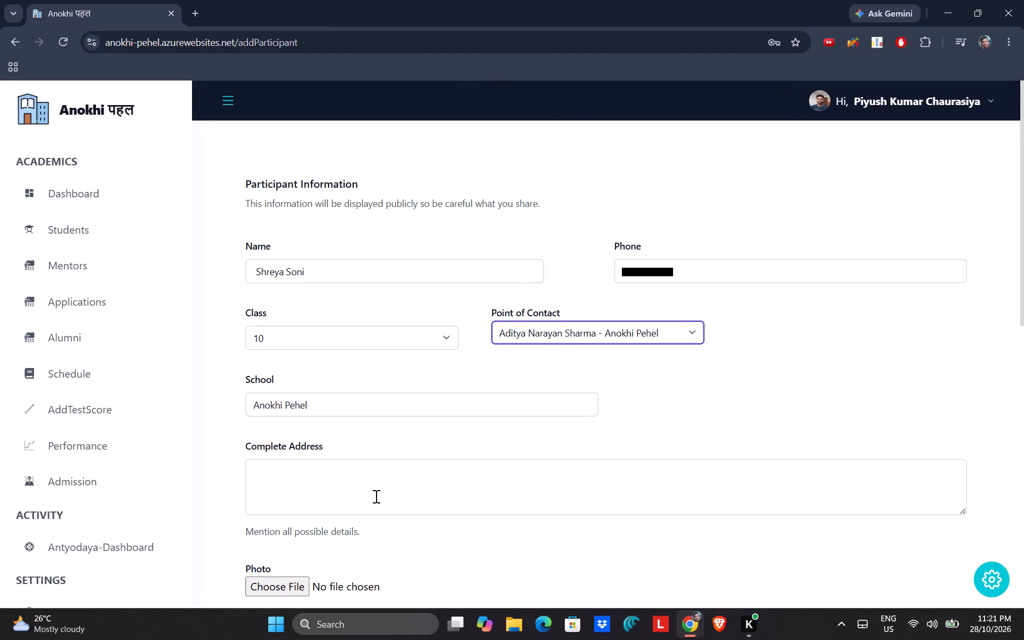
Enter the participant's locality in lowercase as one word in the Complete Address field.
{"action": "left_click", "coordinate": [375, 497]}
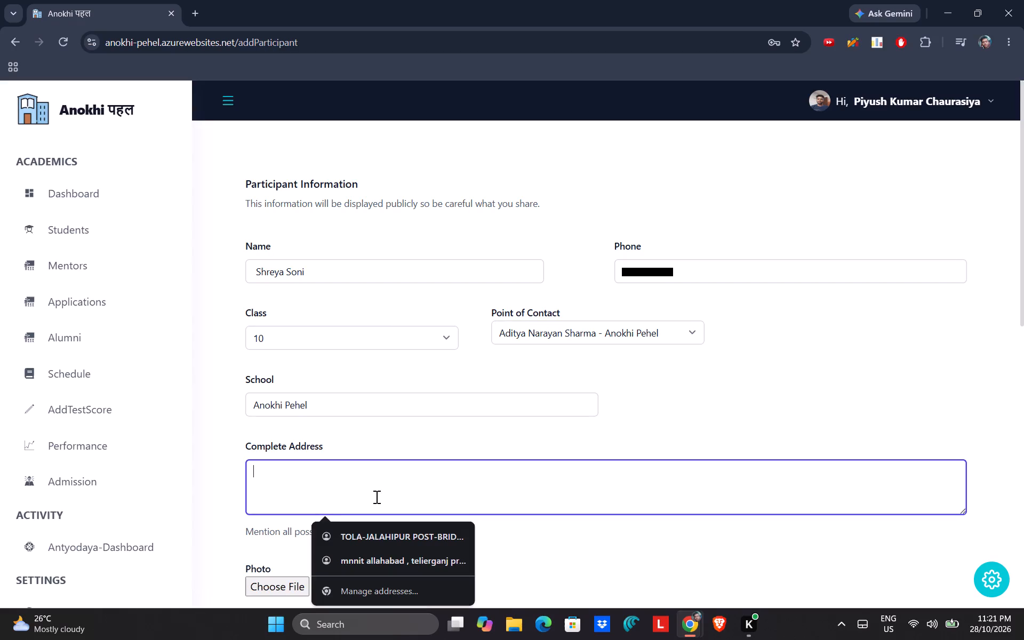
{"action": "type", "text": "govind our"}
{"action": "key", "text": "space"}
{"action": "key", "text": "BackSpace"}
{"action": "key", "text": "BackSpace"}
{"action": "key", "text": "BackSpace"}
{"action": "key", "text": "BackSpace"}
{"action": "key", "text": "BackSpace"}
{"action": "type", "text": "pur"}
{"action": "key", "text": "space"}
Append a comma and the capitalised city name to the locality in Complete Address, and capitalise the locality's first letter.
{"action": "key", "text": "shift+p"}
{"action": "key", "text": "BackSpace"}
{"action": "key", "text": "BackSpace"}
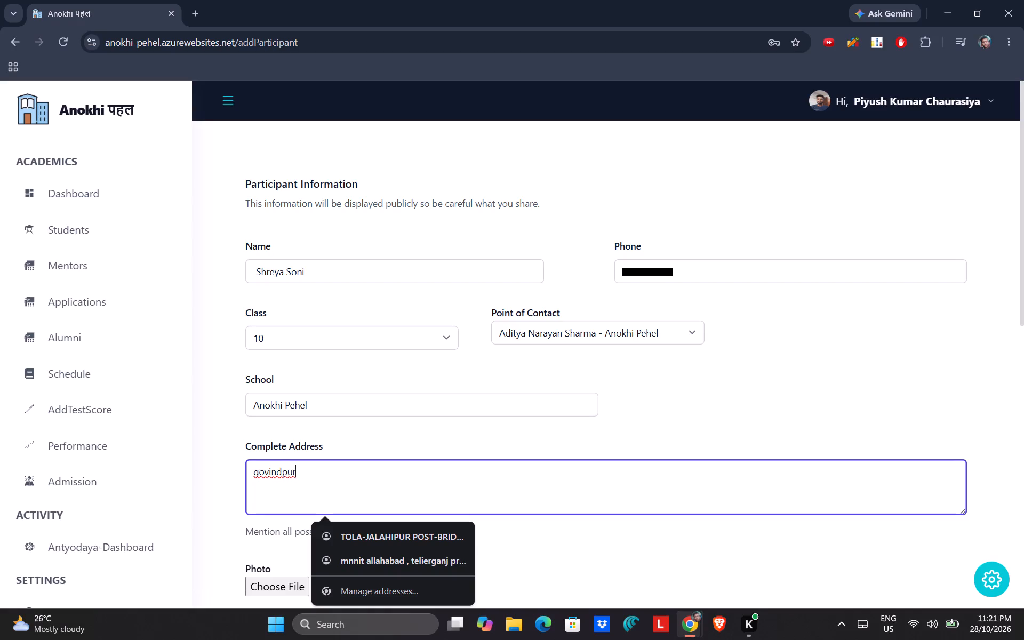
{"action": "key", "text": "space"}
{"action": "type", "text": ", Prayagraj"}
{"action": "left_click", "coordinate": [255, 468]}
{"action": "left_click", "coordinate": [256, 470]}
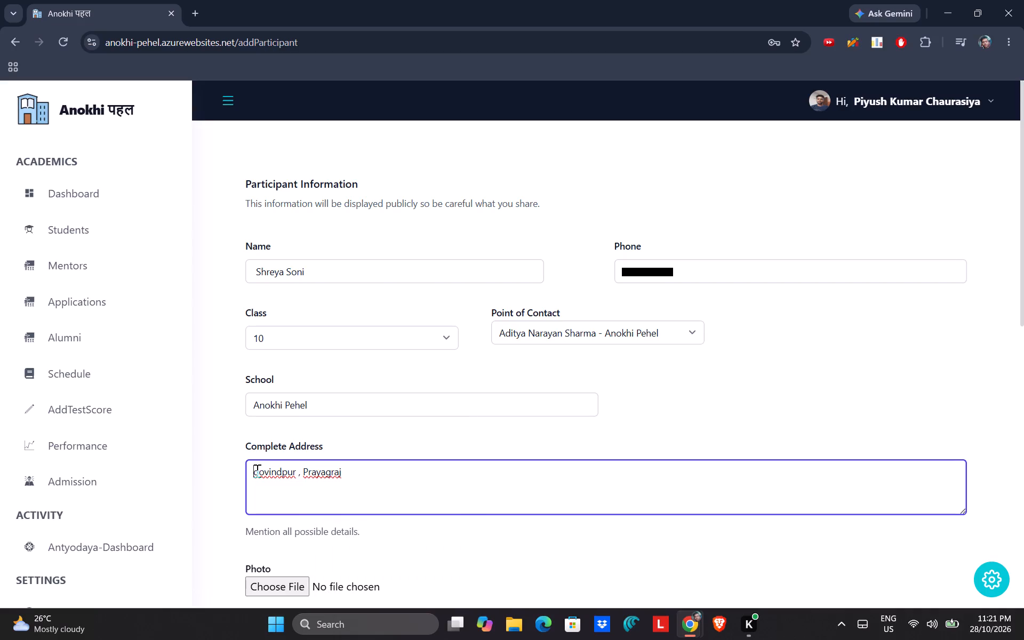
{"action": "key", "text": "Delete"}
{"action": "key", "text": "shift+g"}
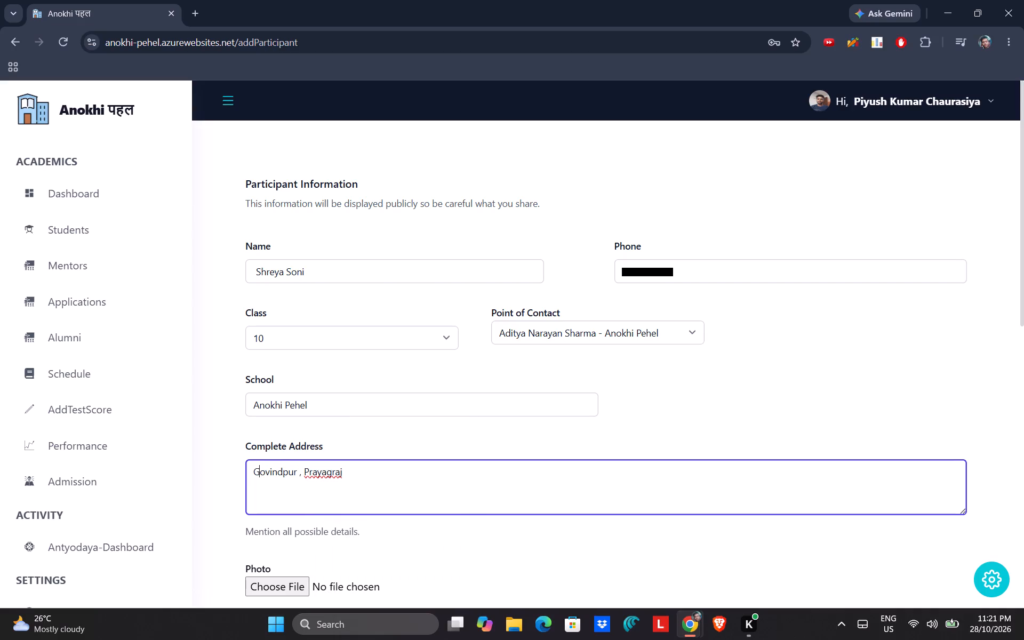
{"action": "scroll", "coordinate": [381, 571], "scroll_direction": "down", "scroll_amount": 1}
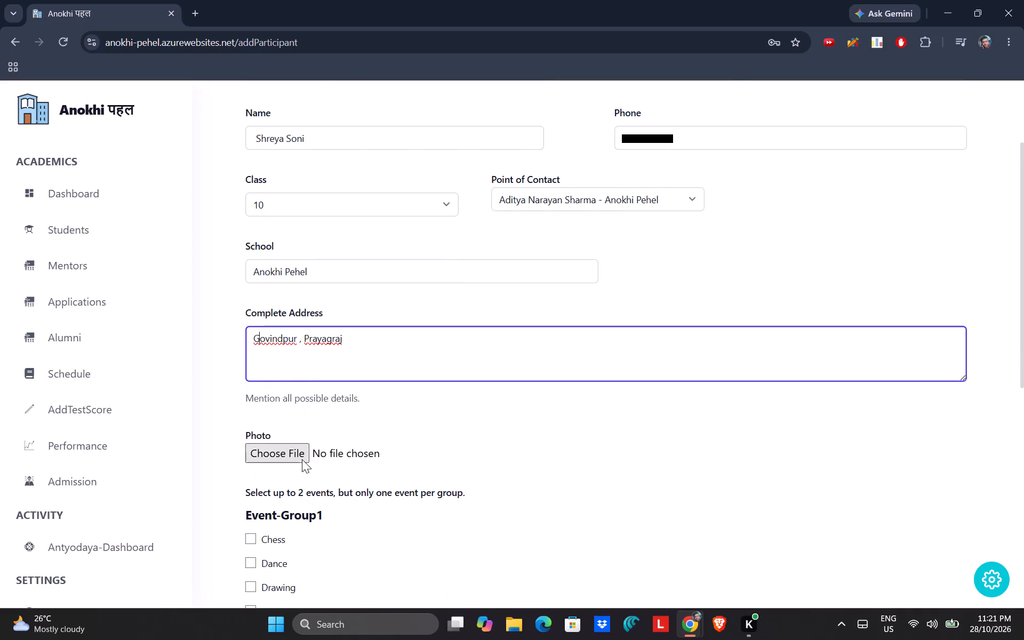
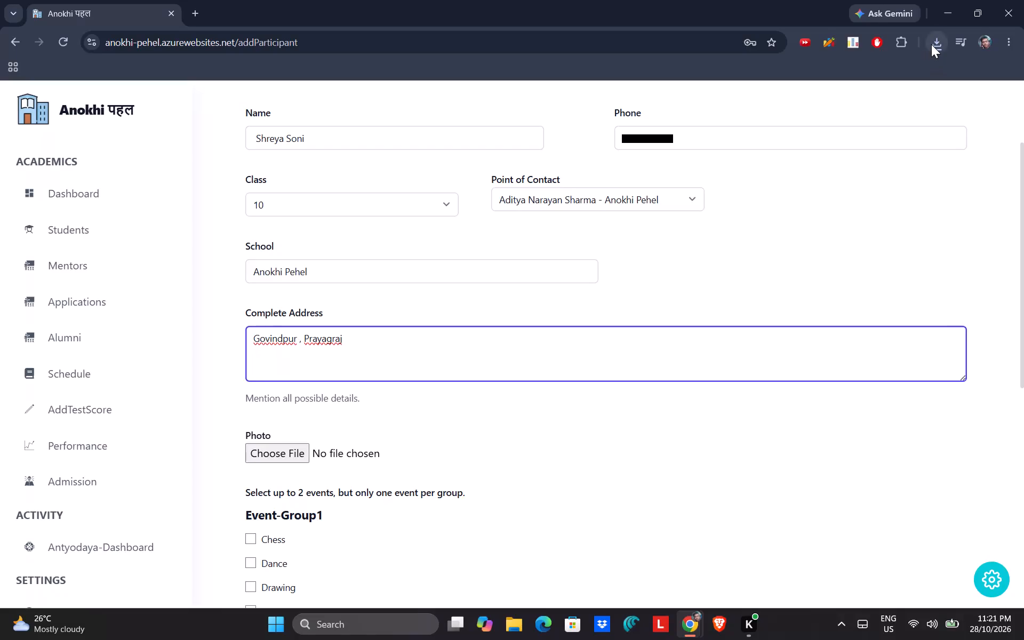
Attach the recently downloaded WhatsApp JPEG image as the participant's Photo.
{"action": "left_click", "coordinate": [931, 44]}
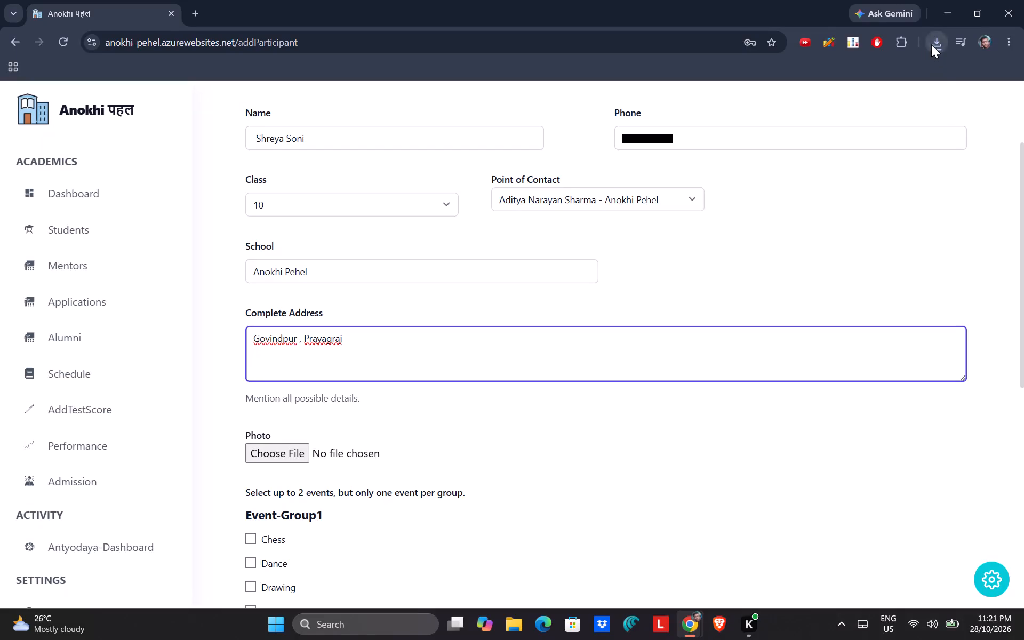
{"action": "left_click_drag", "start_coordinate": [870, 105], "coordinate": [305, 451]}
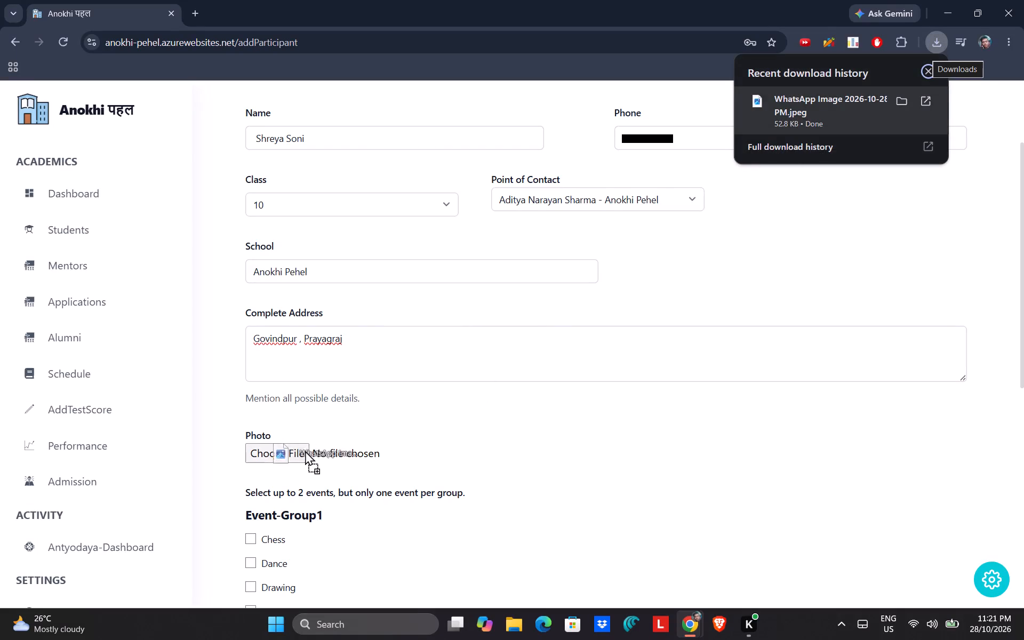
{"action": "left_click_drag", "start_coordinate": [305, 451], "coordinate": [280, 449]}
Choose Essay from Event-Group1 and Quiz from Event-Group2 as the participant's events.
{"action": "scroll", "coordinate": [400, 515], "scroll_direction": "down", "scroll_amount": 2}
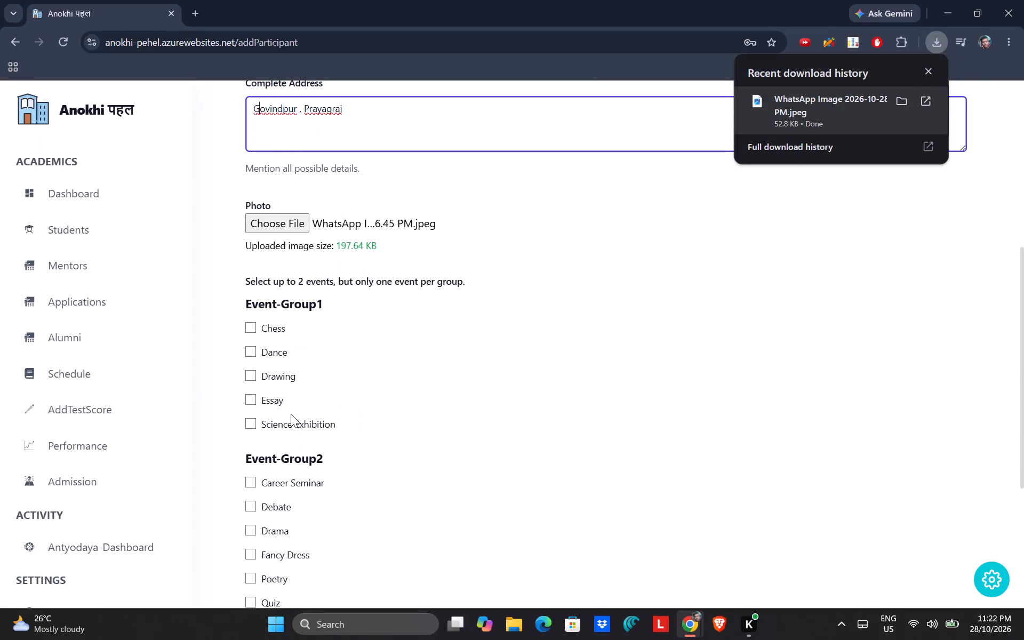
{"action": "left_click", "coordinate": [251, 399]}
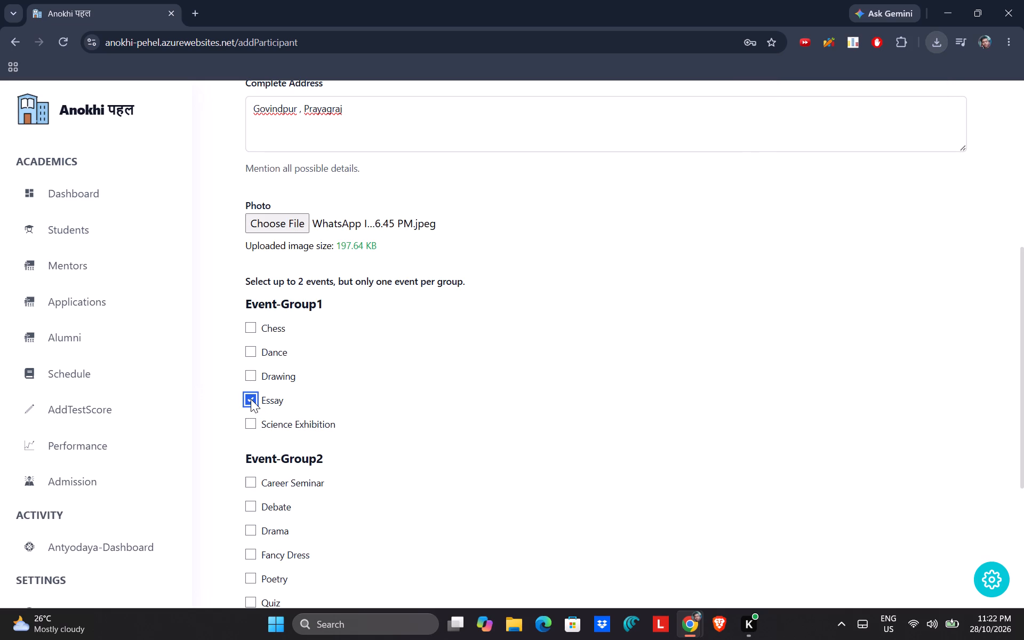
{"action": "scroll", "coordinate": [271, 467], "scroll_direction": "down", "scroll_amount": 2}
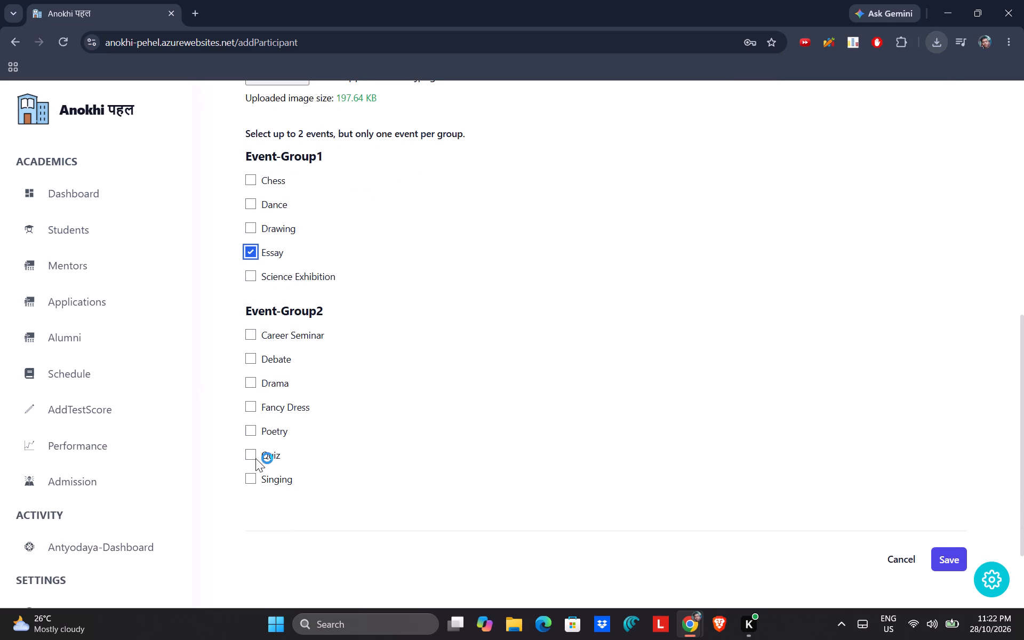
{"action": "left_click", "coordinate": [255, 458]}
Save the participant's registration and continue to a blank Participant Information form.
{"action": "left_click", "coordinate": [946, 555]}
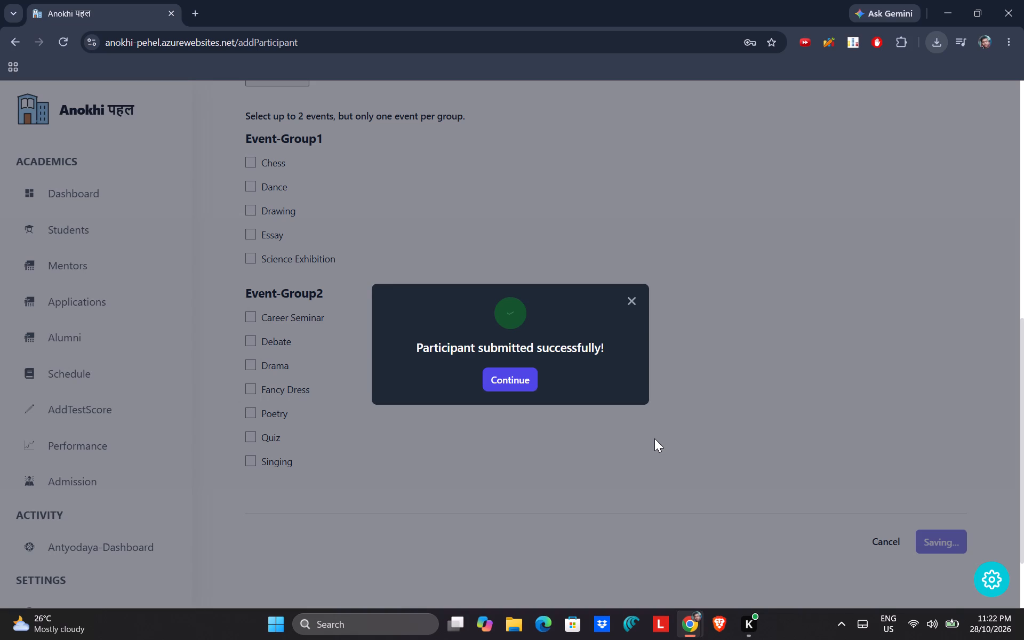
{"action": "left_click", "coordinate": [508, 375]}
{"action": "scroll", "coordinate": [508, 375], "scroll_direction": "up", "scroll_amount": 2}
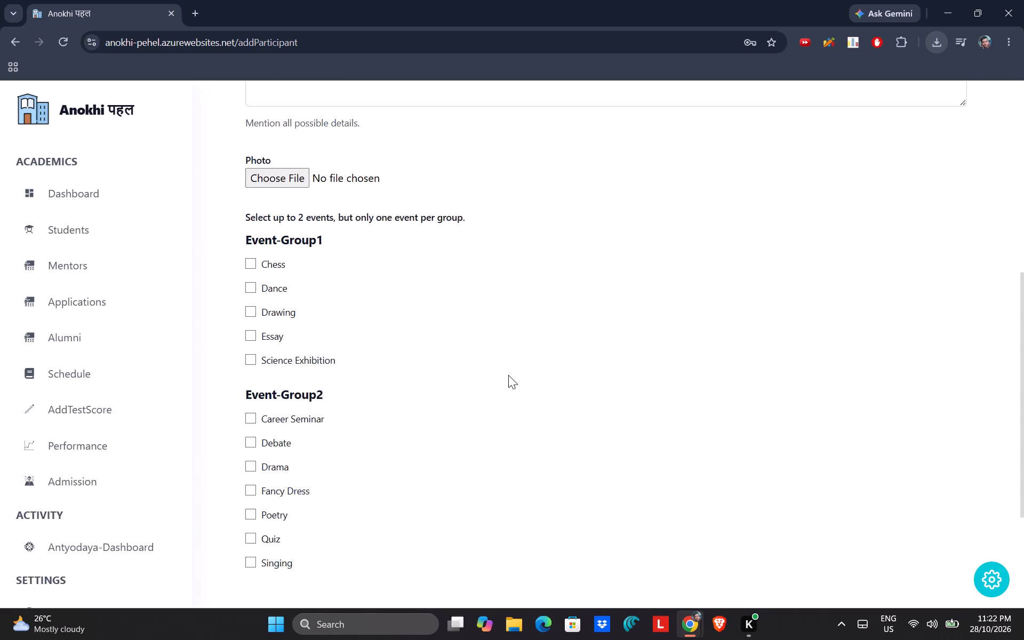
{"action": "scroll", "coordinate": [508, 375], "scroll_direction": "up", "scroll_amount": 4}
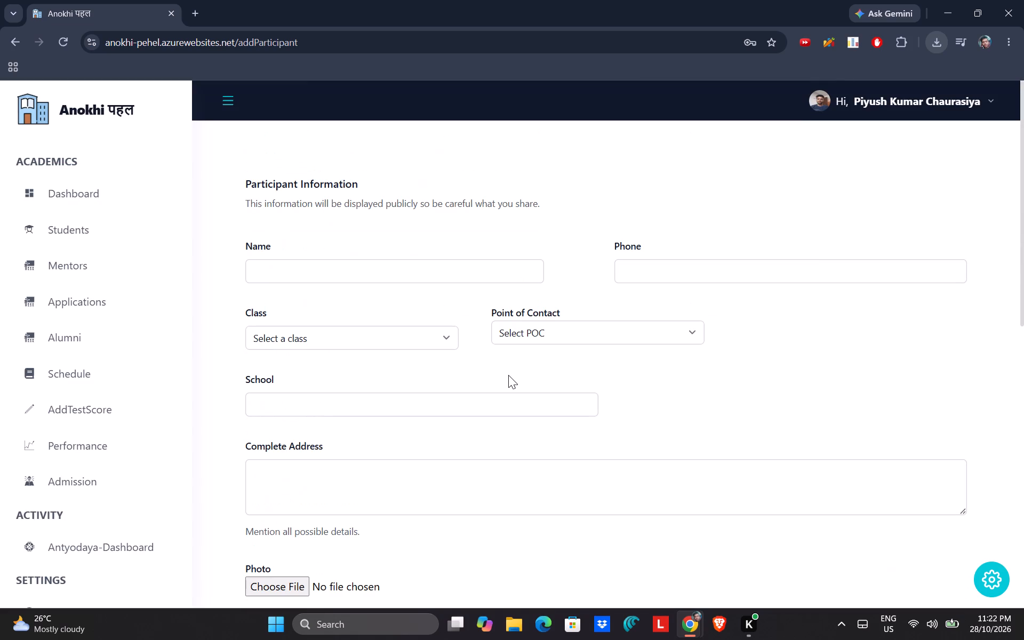
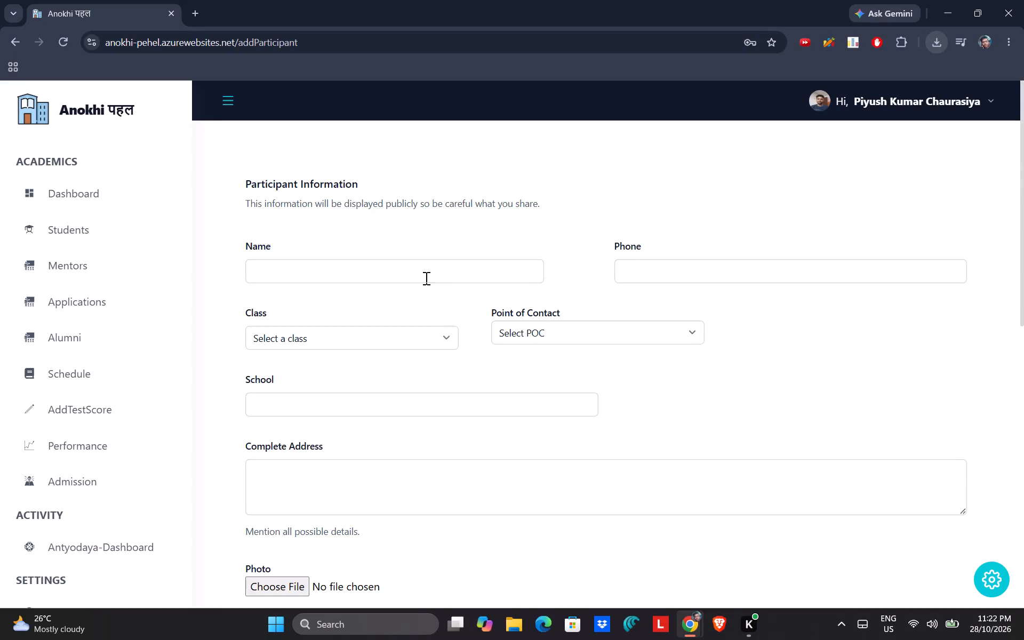
Enter the next participant's full name in the Name field of the blank Participant Information form.
{"action": "left_click", "coordinate": [424, 274]}
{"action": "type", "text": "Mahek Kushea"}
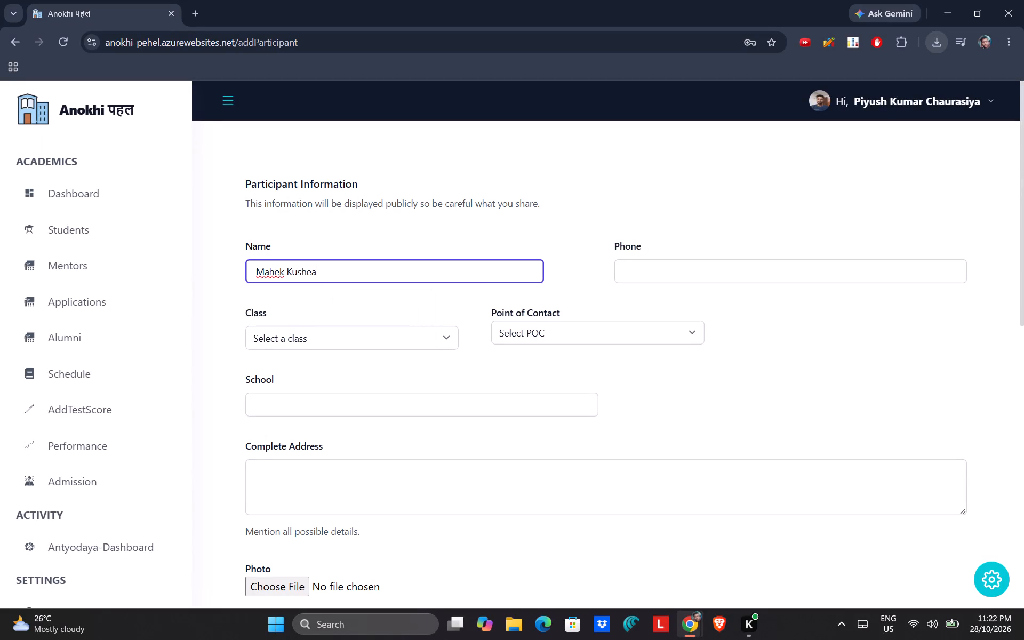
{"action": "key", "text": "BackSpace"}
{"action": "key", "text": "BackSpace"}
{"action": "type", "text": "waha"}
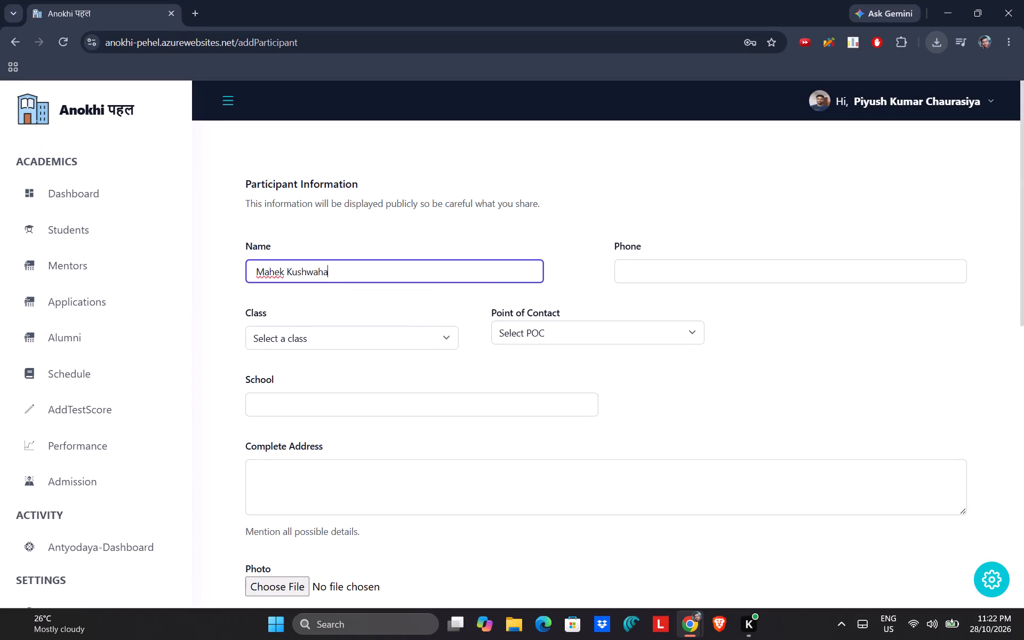
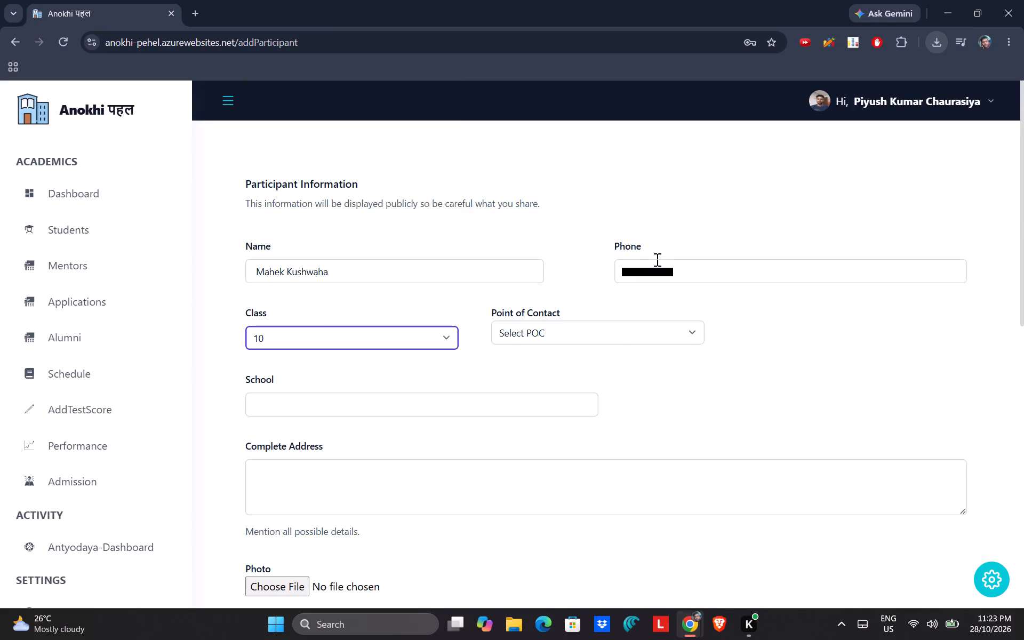
Set the participant's point of contact to the Anokhi Pehel representative.
{"action": "left_click", "coordinate": [587, 334]}
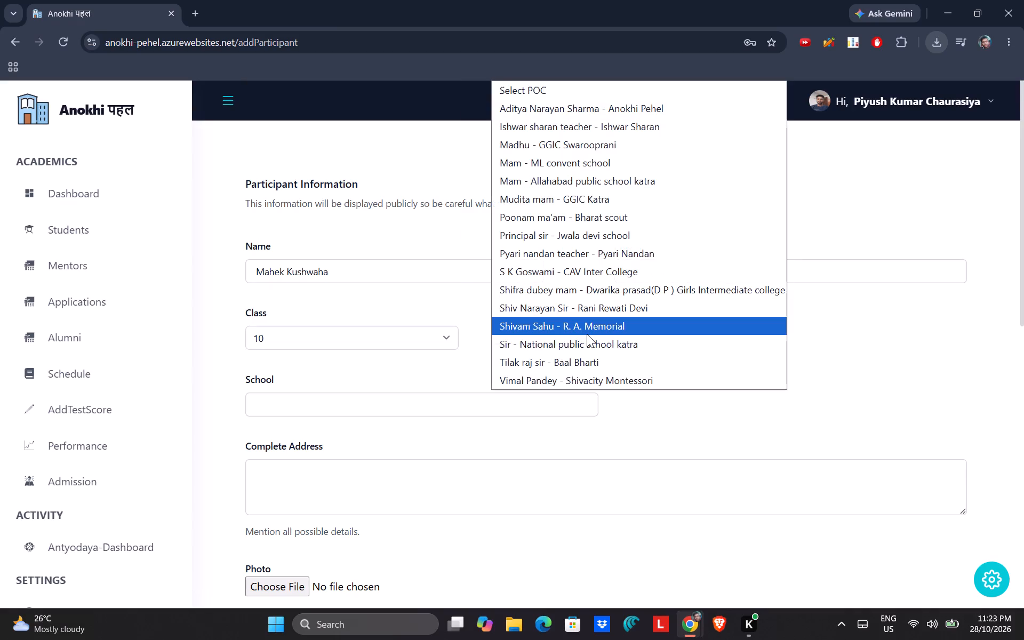
{"action": "left_click", "coordinate": [553, 105]}
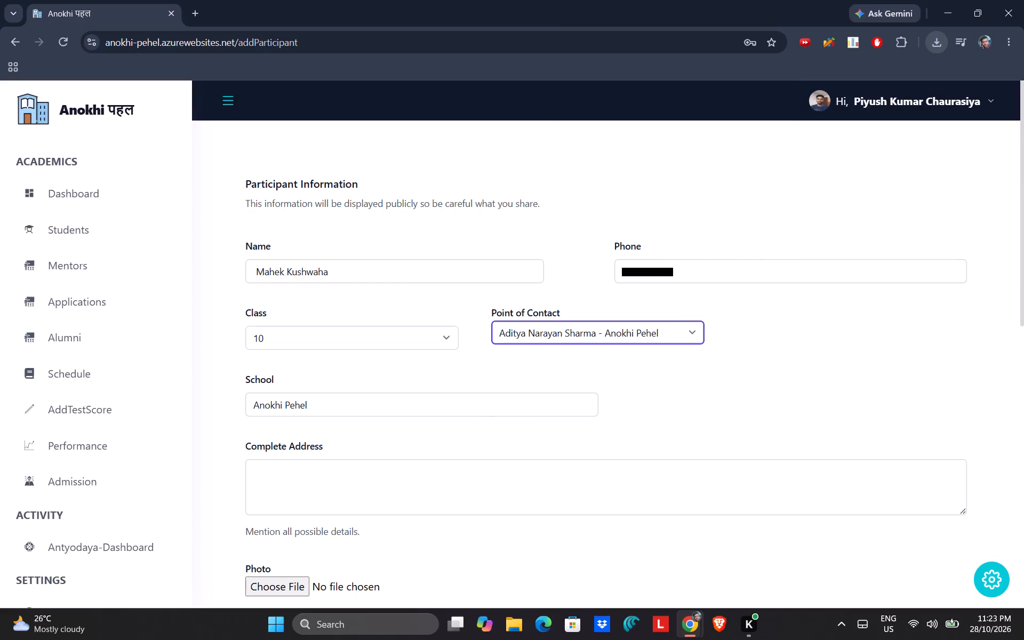
Enter the participant's home address in the Complete Address field.
{"action": "left_click", "coordinate": [469, 490]}
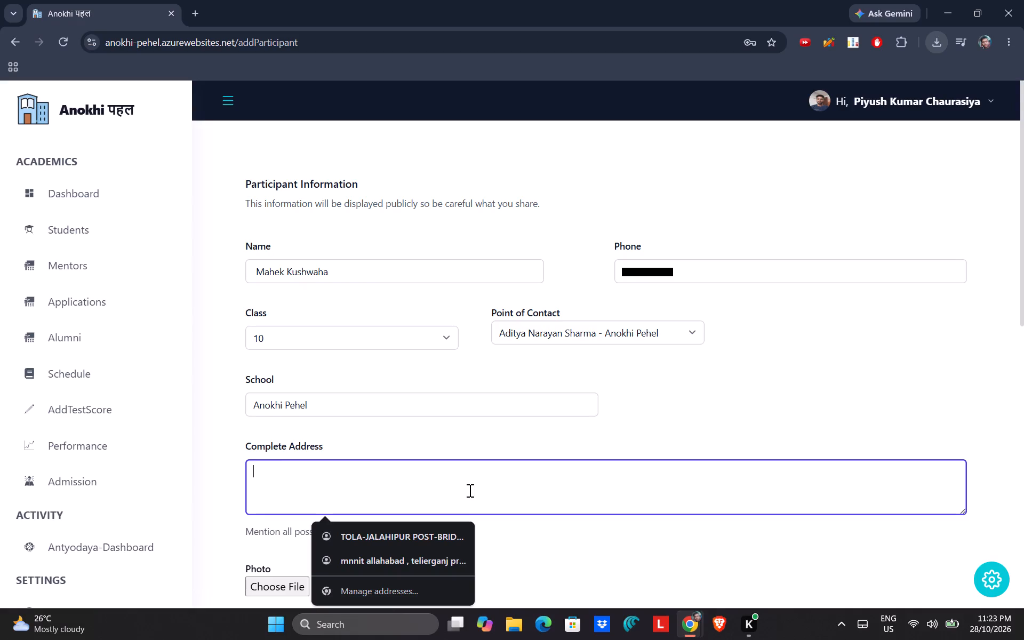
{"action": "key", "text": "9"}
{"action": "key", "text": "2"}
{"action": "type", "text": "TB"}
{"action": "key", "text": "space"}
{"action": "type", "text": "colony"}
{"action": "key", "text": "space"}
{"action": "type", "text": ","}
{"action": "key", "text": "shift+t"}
Finish entering the locality name at the end of the participant's home address in the Complete Address field.
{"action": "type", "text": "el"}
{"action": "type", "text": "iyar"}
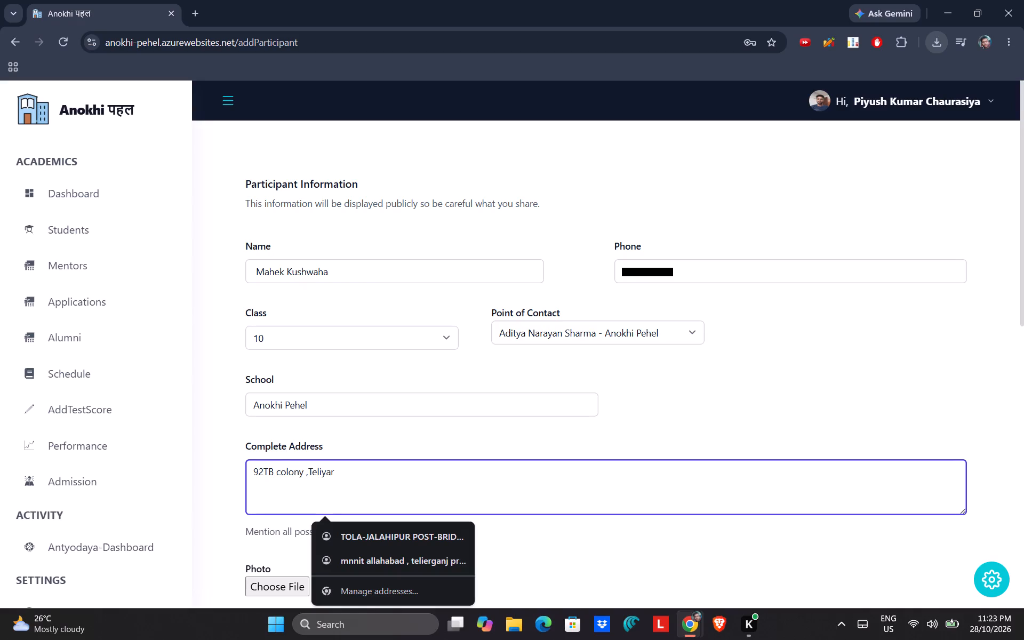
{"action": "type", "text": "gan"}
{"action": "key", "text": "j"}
{"action": "scroll", "coordinate": [469, 490], "scroll_direction": "down", "scroll_amount": 2}
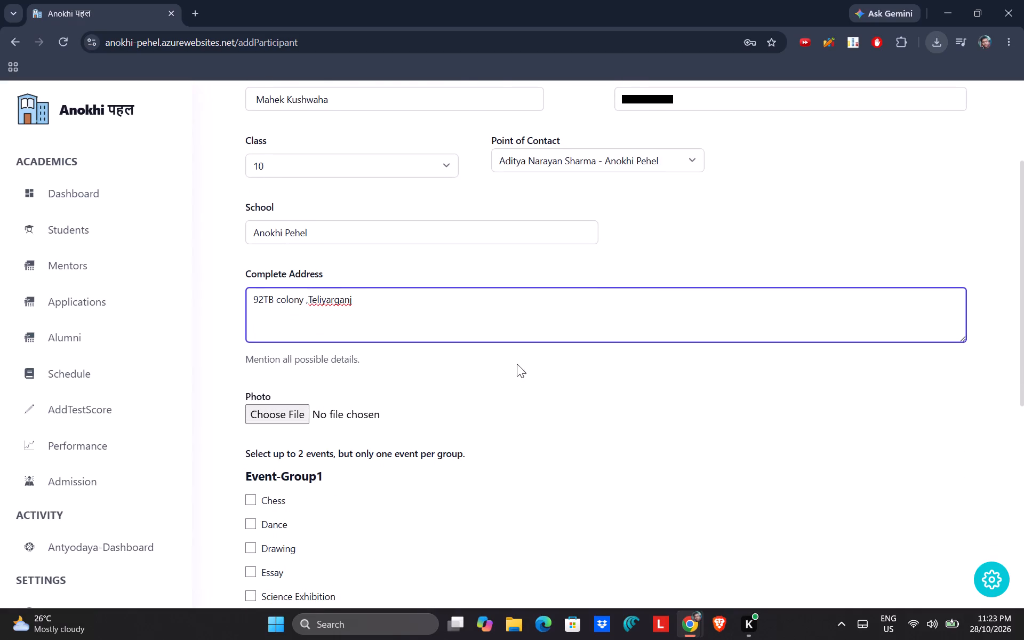
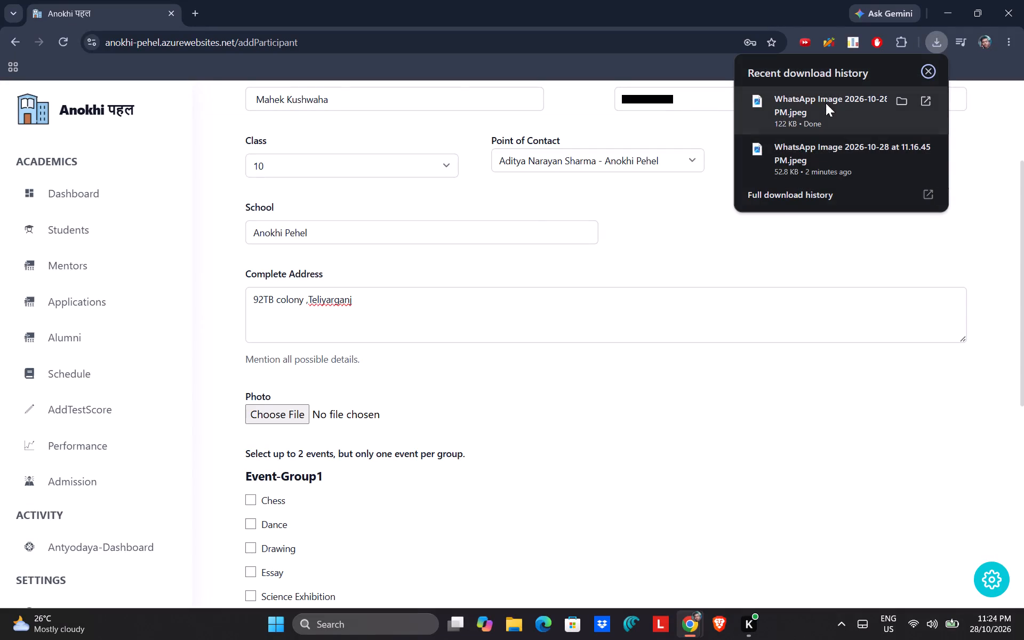
Attach the most recently downloaded image, WhatsApp Image 2026-10-28 at 11.22.45 PM.jpeg, as the participant's photo.
{"action": "left_click_drag", "start_coordinate": [826, 103], "coordinate": [288, 412]}
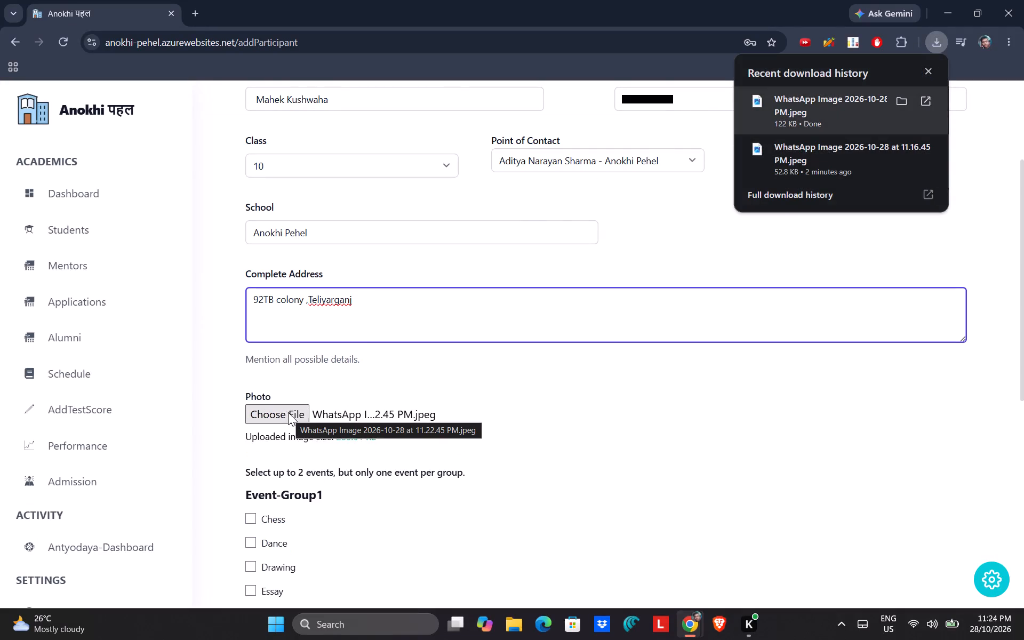
Select Dance in Event-Group1 and Quiz in Event-Group2 as the participant's events.
{"action": "scroll", "coordinate": [288, 412], "scroll_direction": "down", "scroll_amount": 1}
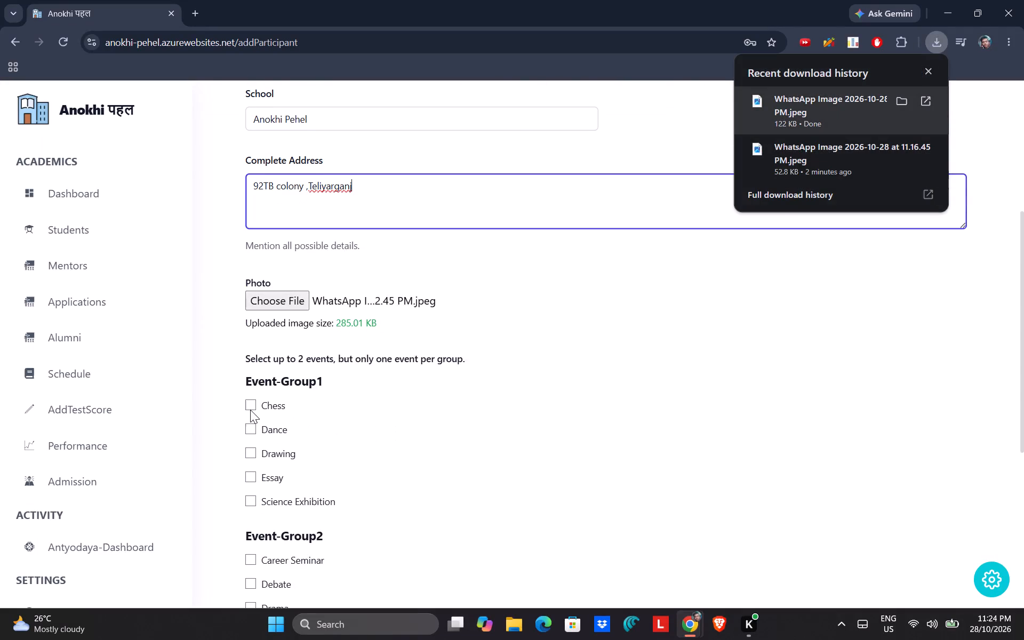
{"action": "left_click", "coordinate": [251, 424]}
{"action": "scroll", "coordinate": [251, 424], "scroll_direction": "down", "scroll_amount": 1}
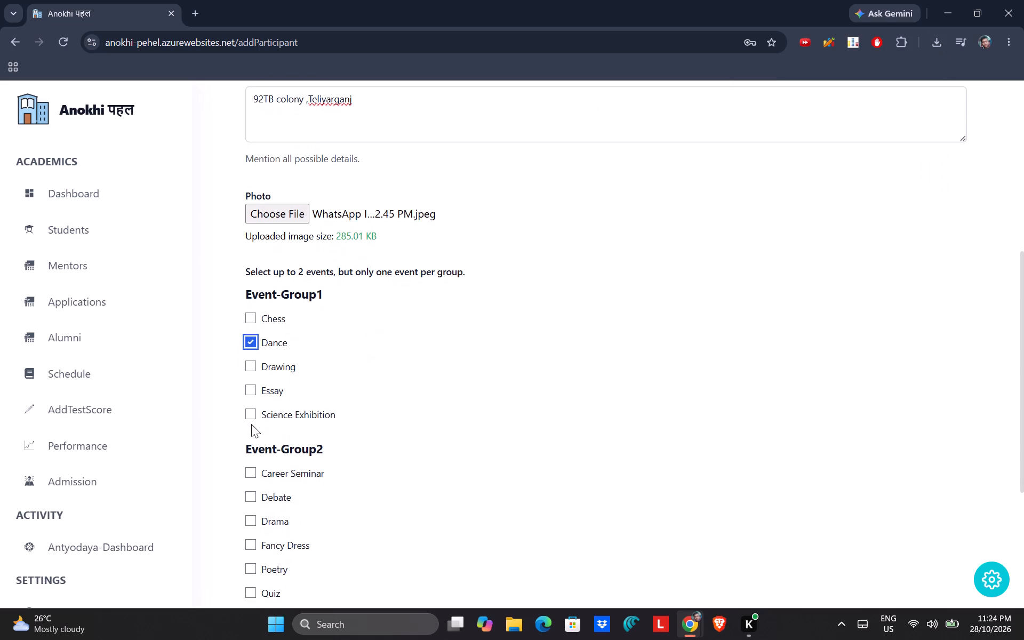
{"action": "scroll", "coordinate": [251, 424], "scroll_direction": "down", "scroll_amount": 1}
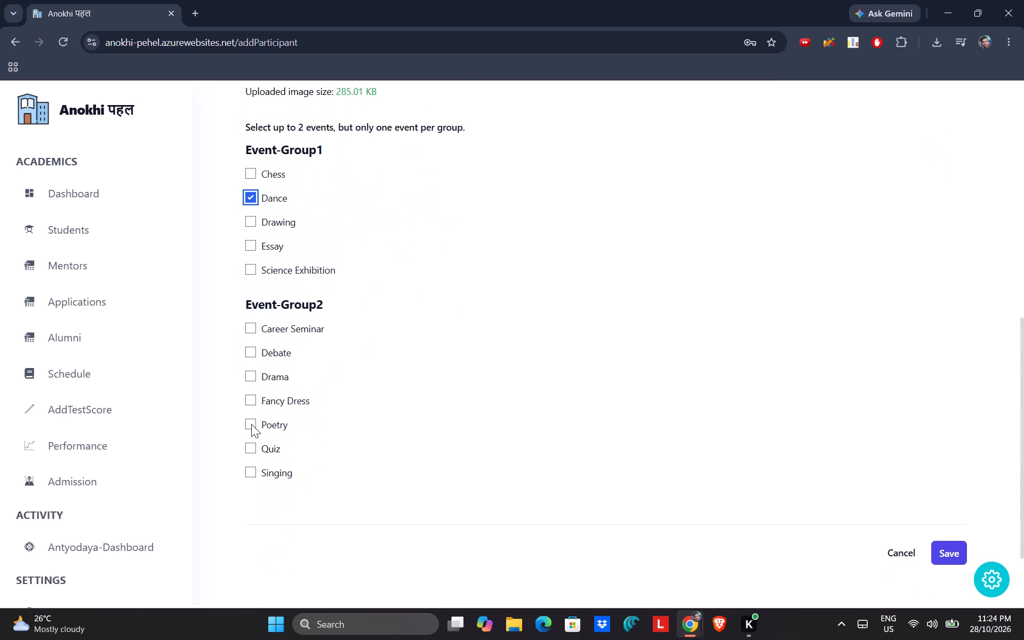
{"action": "left_click", "coordinate": [251, 448]}
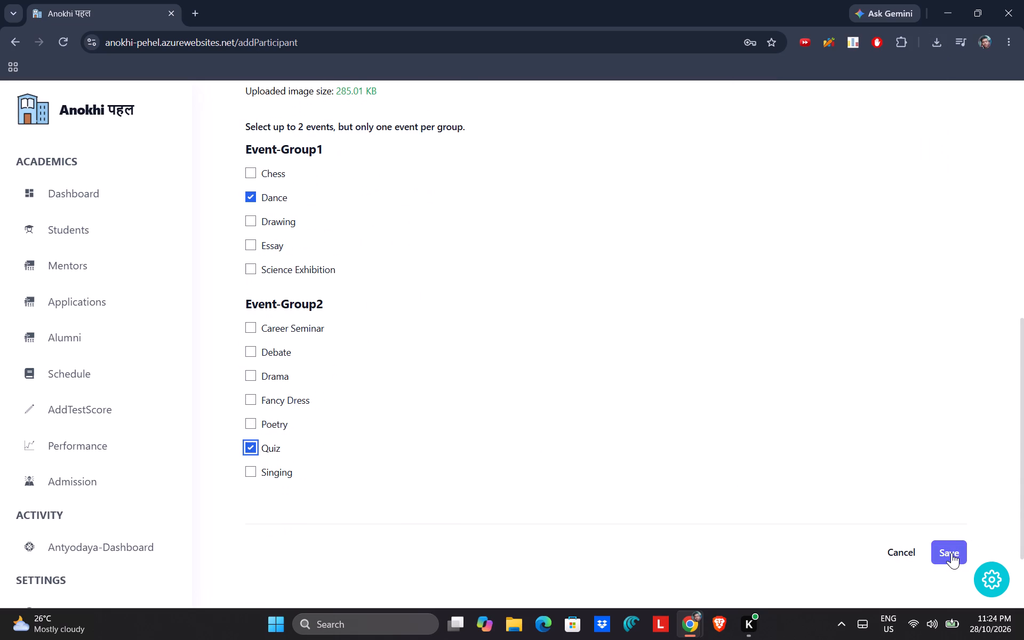
Save the participant's registration and dismiss the submission message.
{"action": "left_click", "coordinate": [951, 553]}
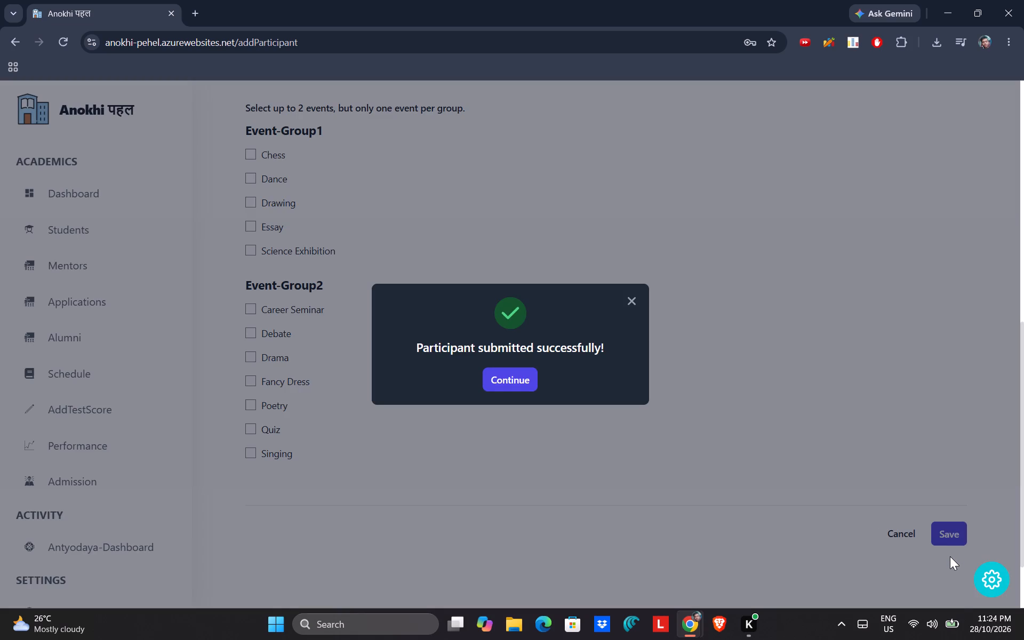
{"action": "left_click", "coordinate": [498, 378]}
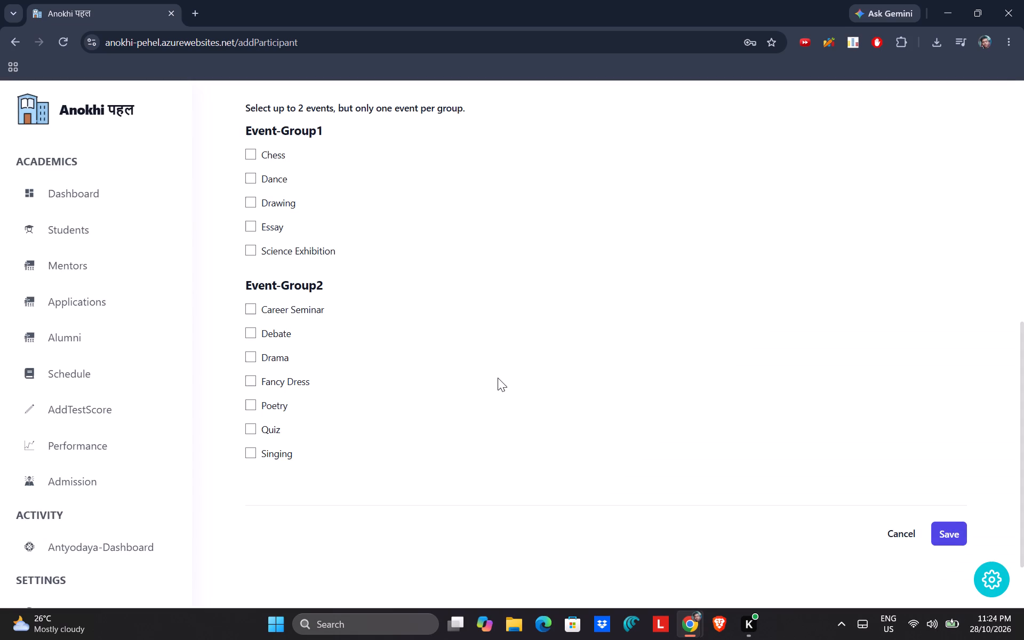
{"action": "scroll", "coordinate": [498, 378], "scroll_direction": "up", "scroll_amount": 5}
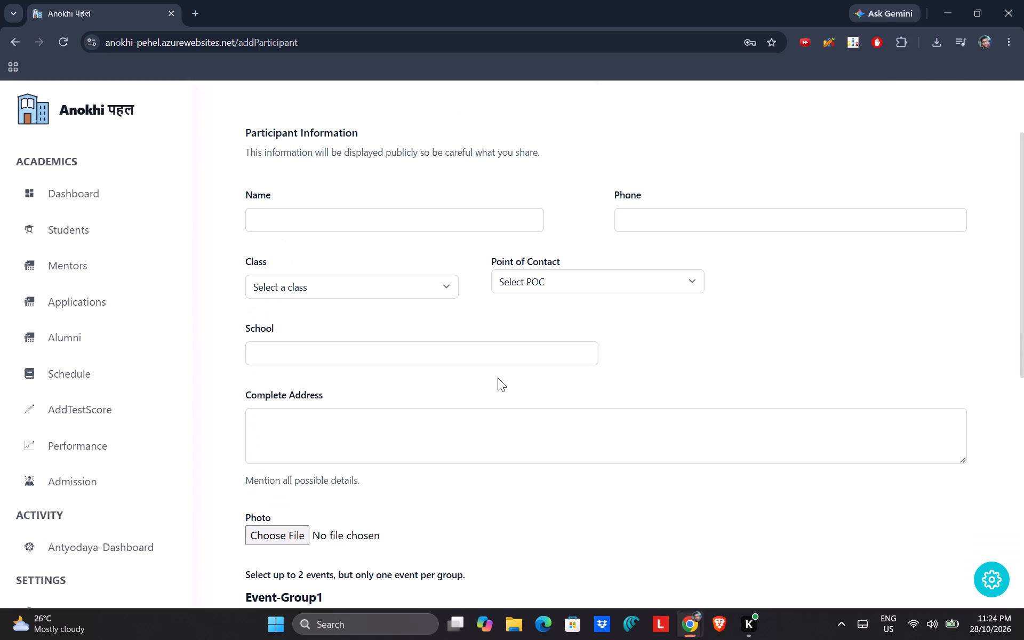
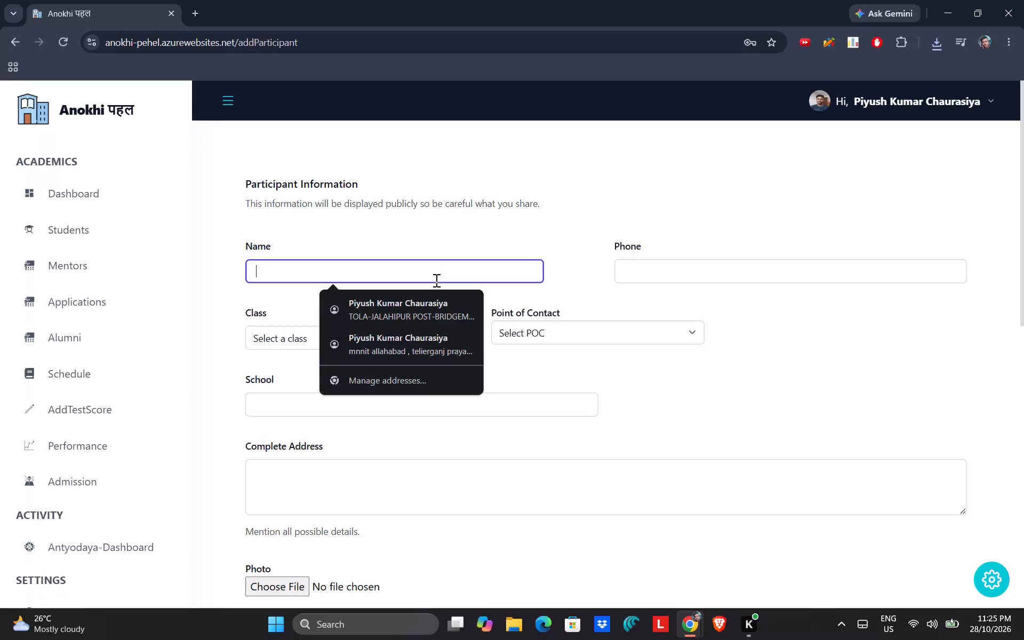
Enter the new participant's full name in the Name field of the Participant Information form.
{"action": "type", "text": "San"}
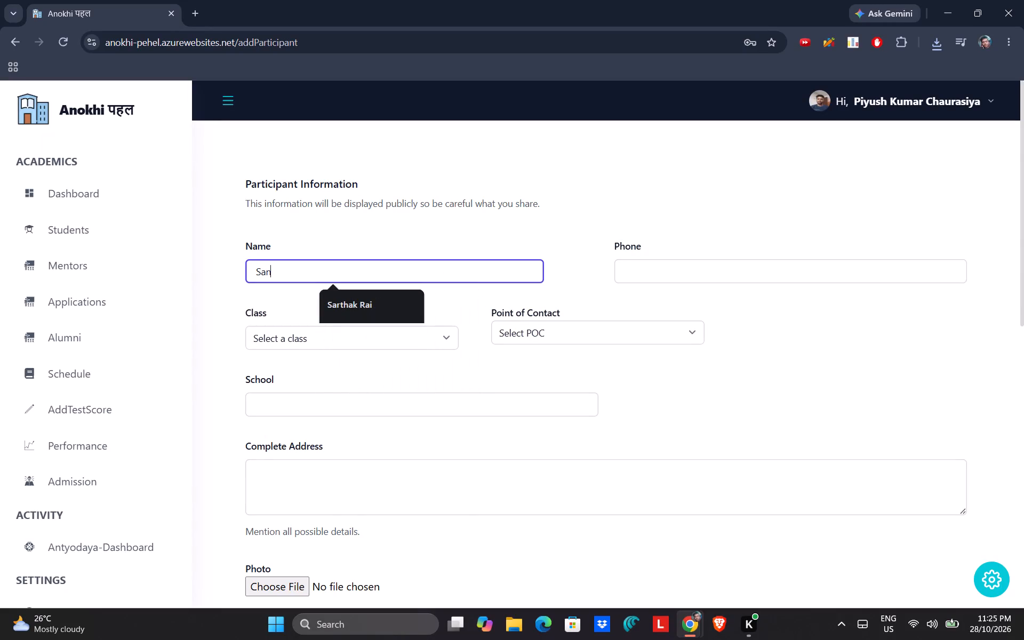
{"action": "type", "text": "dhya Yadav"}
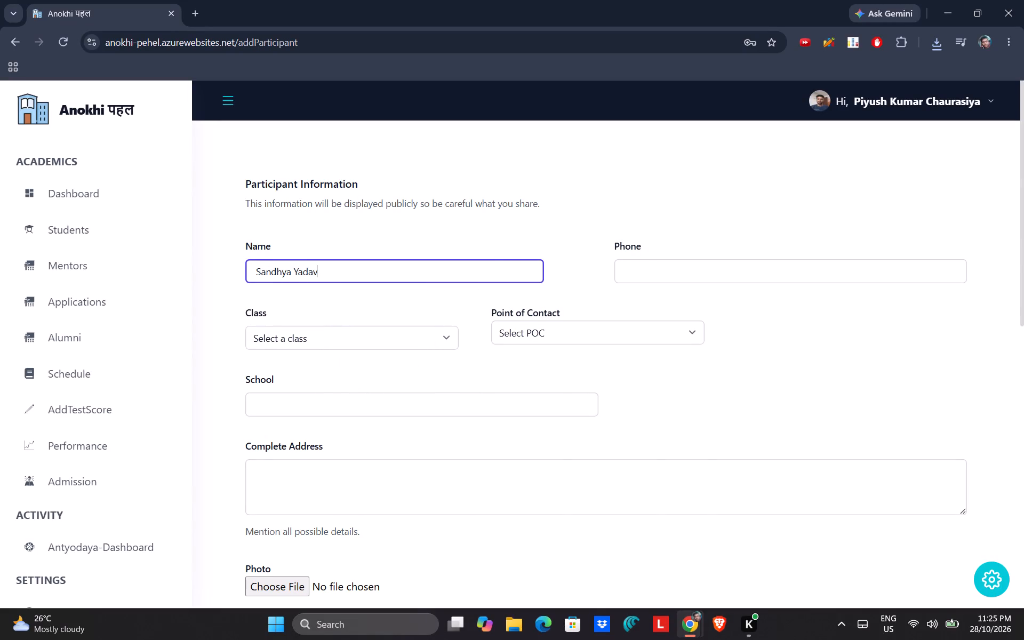
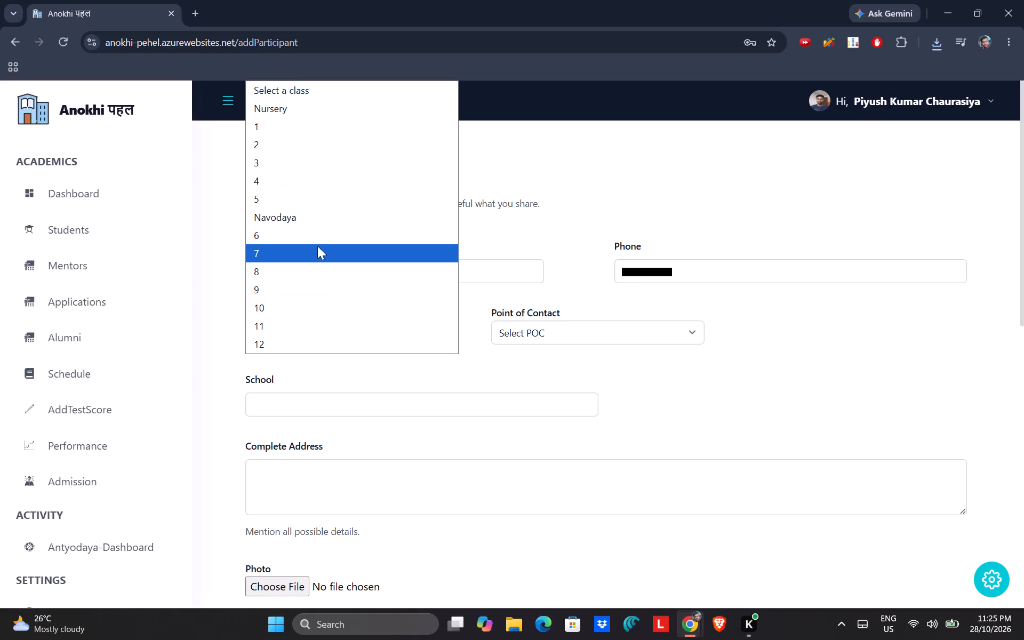
Set the participant's class to 7 and choose the Anokhi Pehel contact as the Point of Contact.
{"action": "left_click", "coordinate": [293, 254]}
{"action": "left_click", "coordinate": [617, 330]}
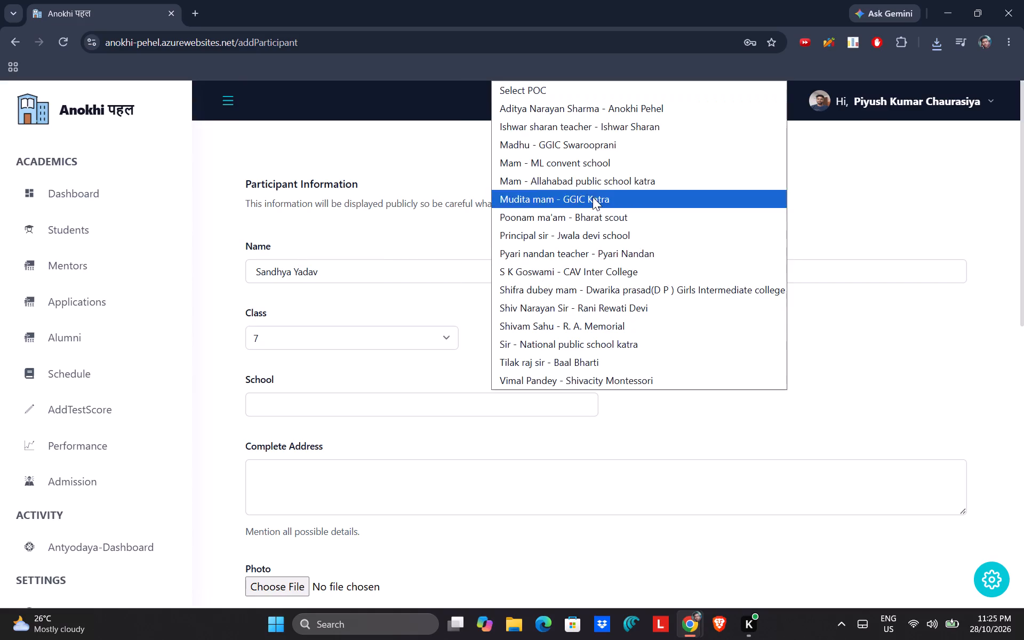
{"action": "left_click", "coordinate": [579, 105]}
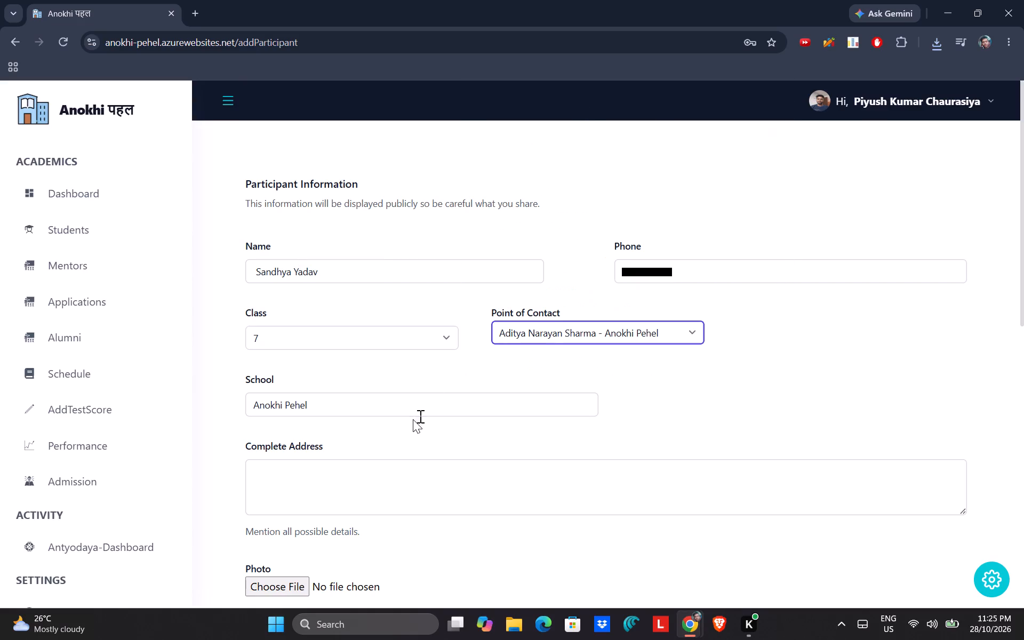
Enter the participant's address in the Complete Address field.
{"action": "left_click", "coordinate": [395, 506]}
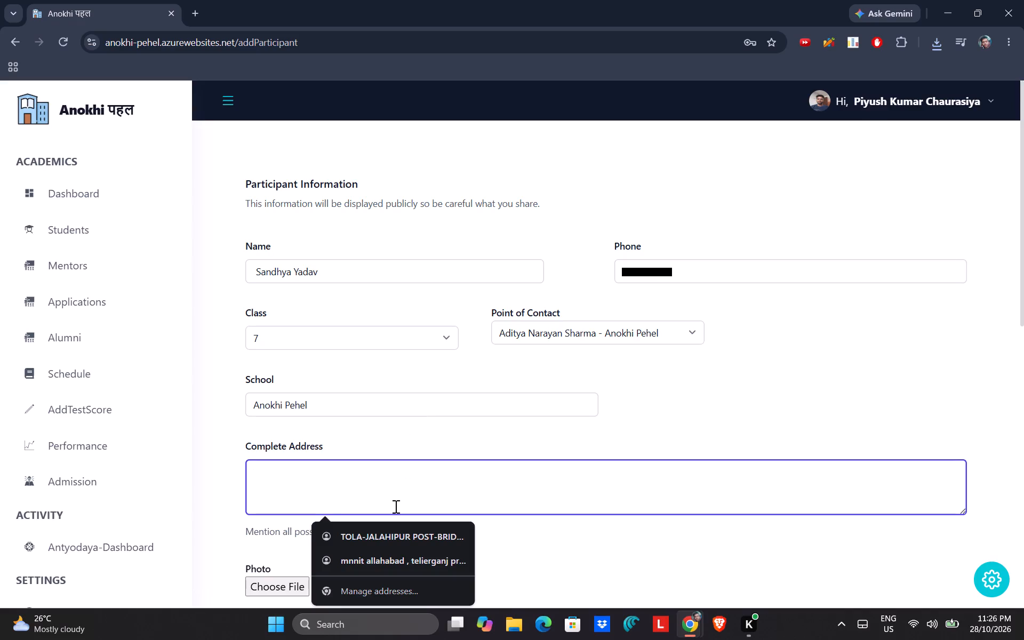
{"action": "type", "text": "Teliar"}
Complete the participant's home address in the Complete Address field, adding the city and separating it from the street with a comma.
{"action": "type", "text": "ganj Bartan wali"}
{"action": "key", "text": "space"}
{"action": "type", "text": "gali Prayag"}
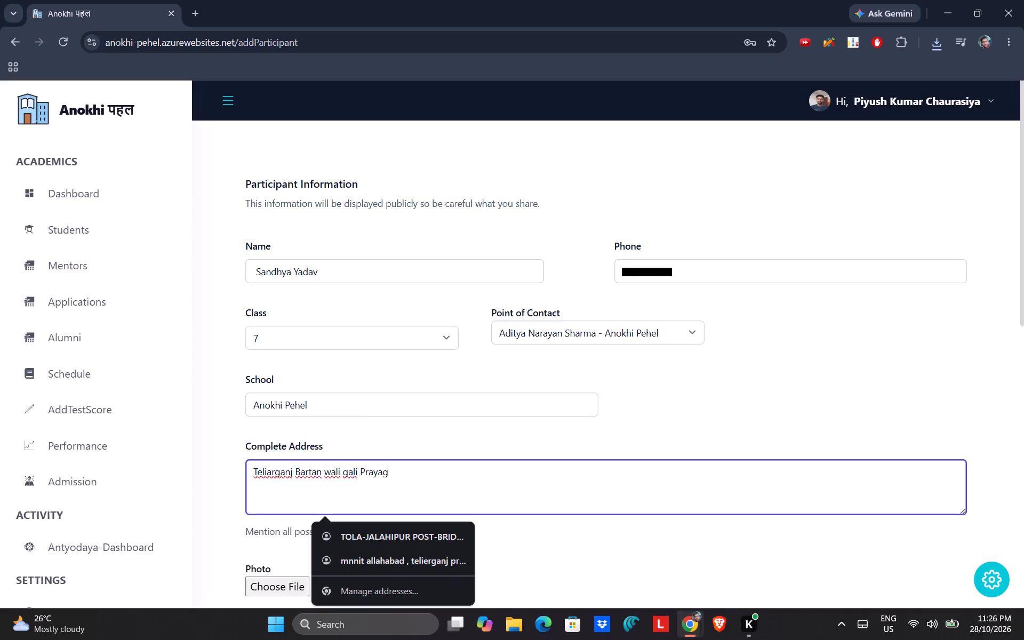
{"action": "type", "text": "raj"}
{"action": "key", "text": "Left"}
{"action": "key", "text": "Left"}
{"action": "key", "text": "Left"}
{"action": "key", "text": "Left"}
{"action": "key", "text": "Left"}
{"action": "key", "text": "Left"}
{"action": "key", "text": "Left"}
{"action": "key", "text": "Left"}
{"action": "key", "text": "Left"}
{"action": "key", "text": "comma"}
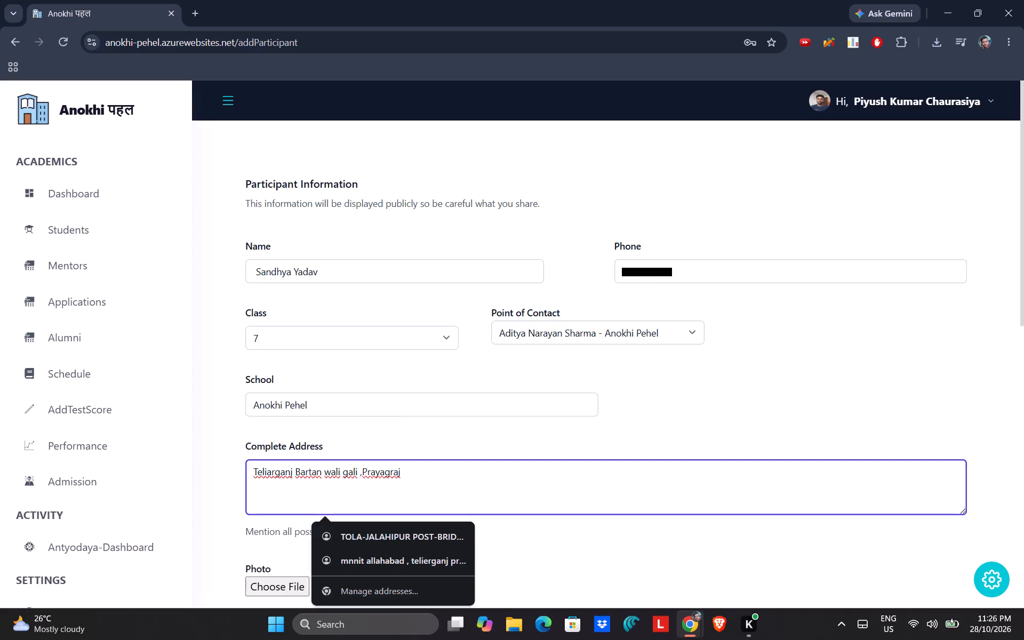
Open the browser's recent download history to locate the participant's photo.
{"action": "scroll", "coordinate": [661, 506], "scroll_direction": "down", "scroll_amount": 2}
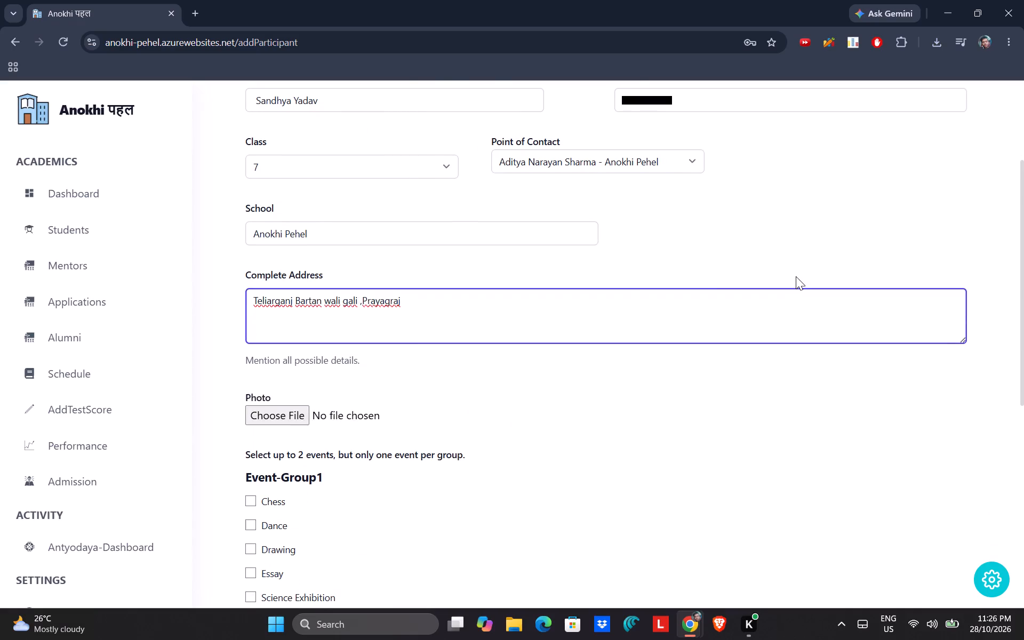
{"action": "scroll", "coordinate": [796, 276], "scroll_direction": "up", "scroll_amount": 3}
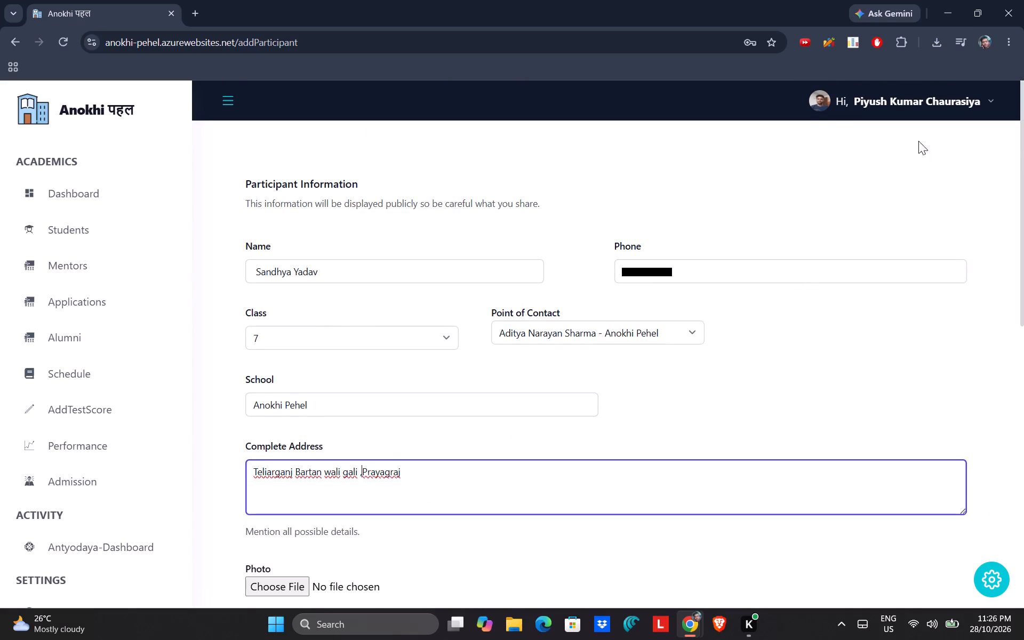
{"action": "left_click", "coordinate": [937, 38]}
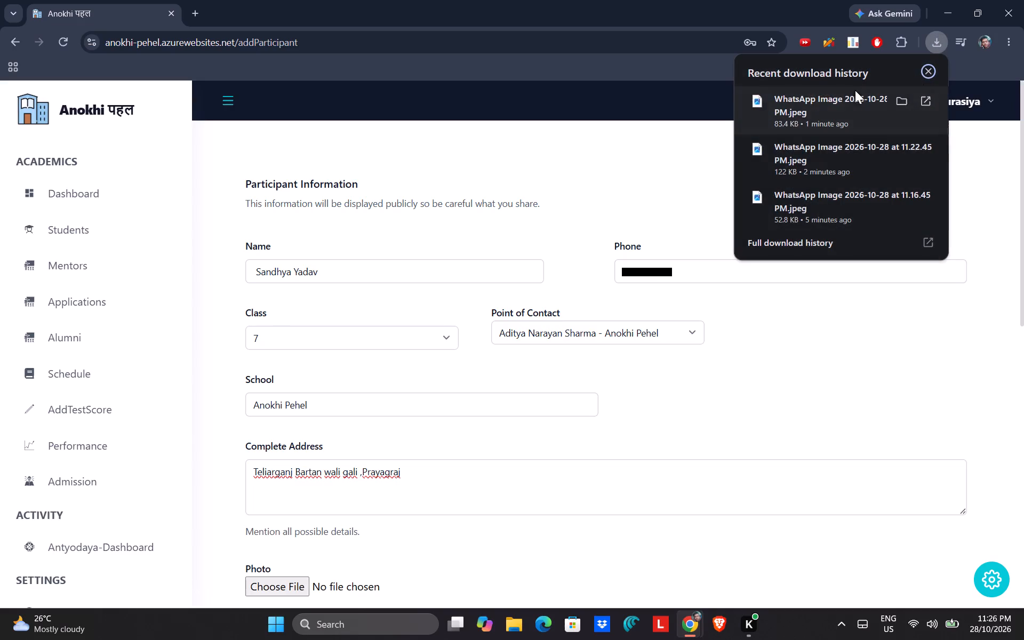
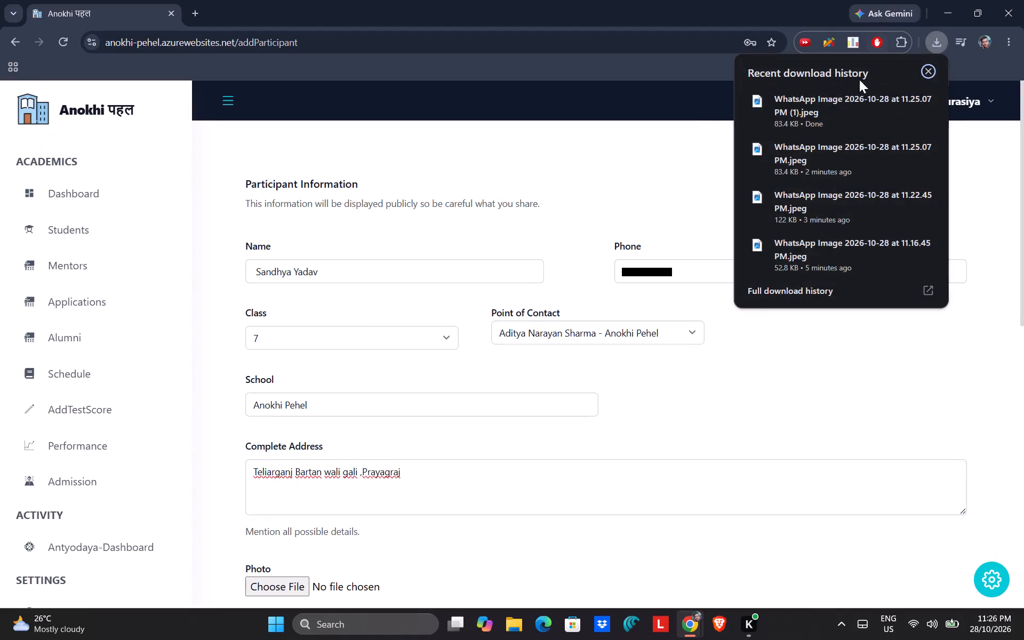
Attach the downloaded image WhatsApp Image 2026-10-28 at 11.25.07 PM (1).jpeg as the participant's photo.
{"action": "left_click_drag", "start_coordinate": [827, 99], "coordinate": [277, 582]}
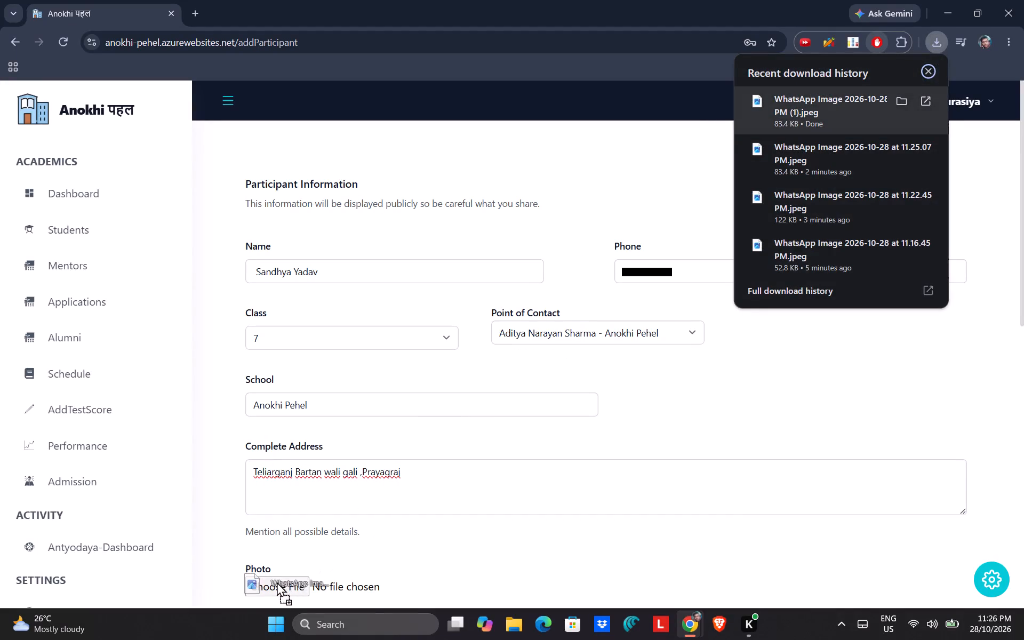
{"action": "left_click_drag", "start_coordinate": [277, 582], "coordinate": [279, 584]}
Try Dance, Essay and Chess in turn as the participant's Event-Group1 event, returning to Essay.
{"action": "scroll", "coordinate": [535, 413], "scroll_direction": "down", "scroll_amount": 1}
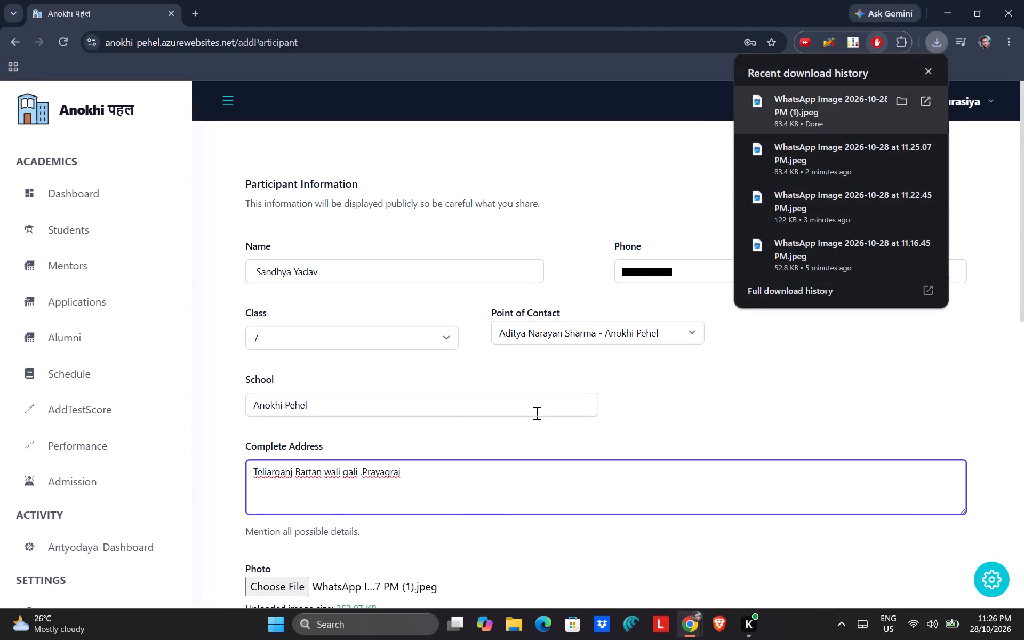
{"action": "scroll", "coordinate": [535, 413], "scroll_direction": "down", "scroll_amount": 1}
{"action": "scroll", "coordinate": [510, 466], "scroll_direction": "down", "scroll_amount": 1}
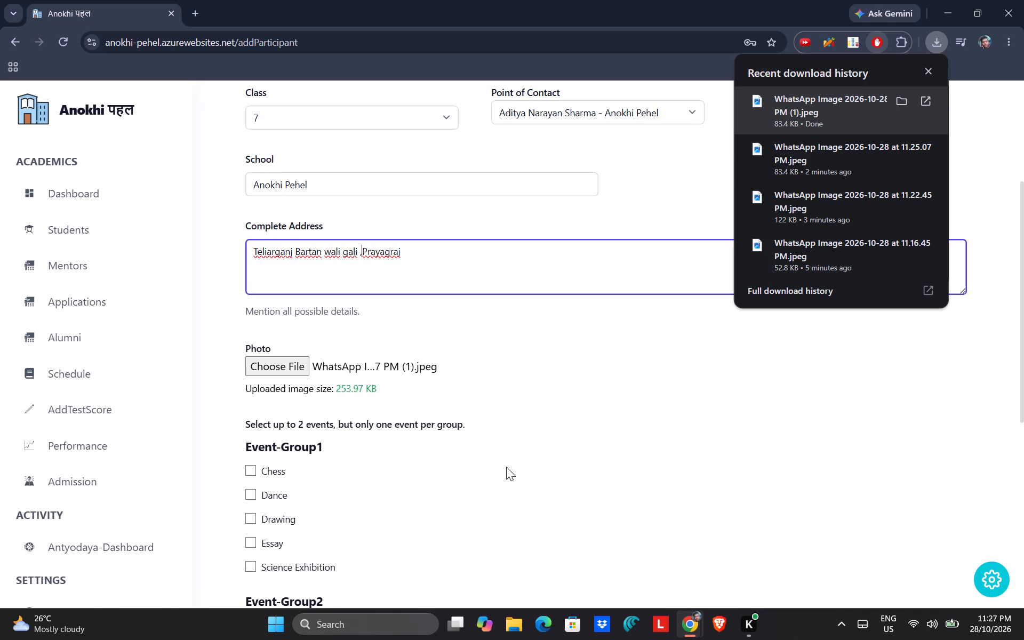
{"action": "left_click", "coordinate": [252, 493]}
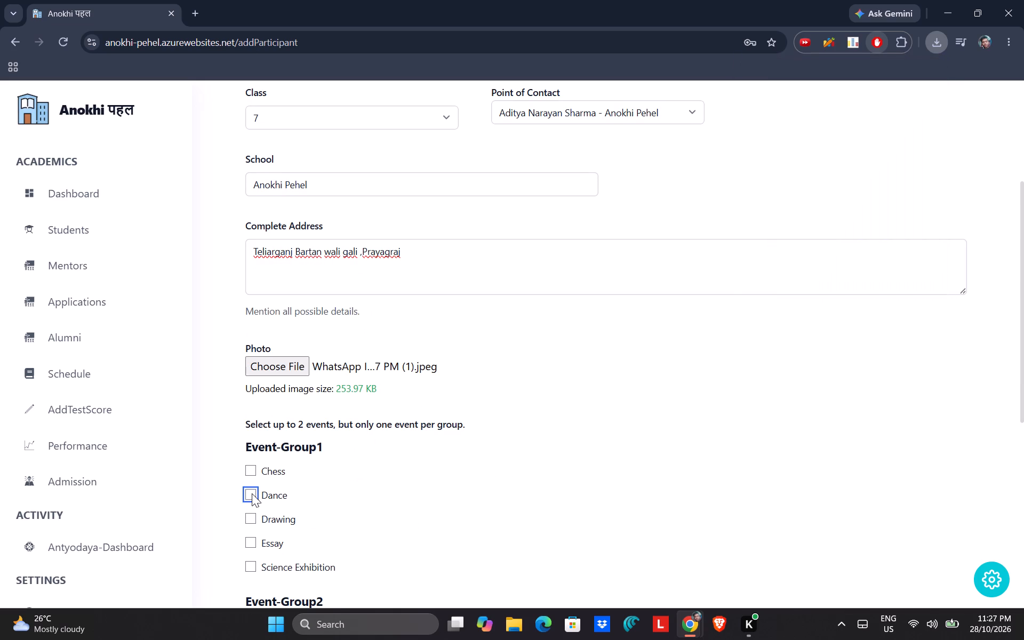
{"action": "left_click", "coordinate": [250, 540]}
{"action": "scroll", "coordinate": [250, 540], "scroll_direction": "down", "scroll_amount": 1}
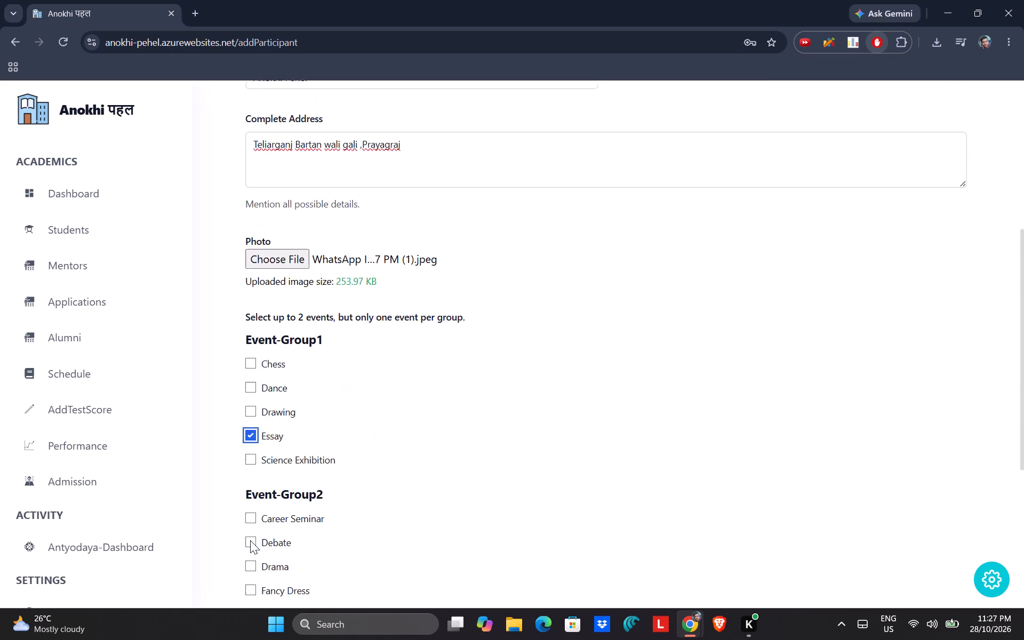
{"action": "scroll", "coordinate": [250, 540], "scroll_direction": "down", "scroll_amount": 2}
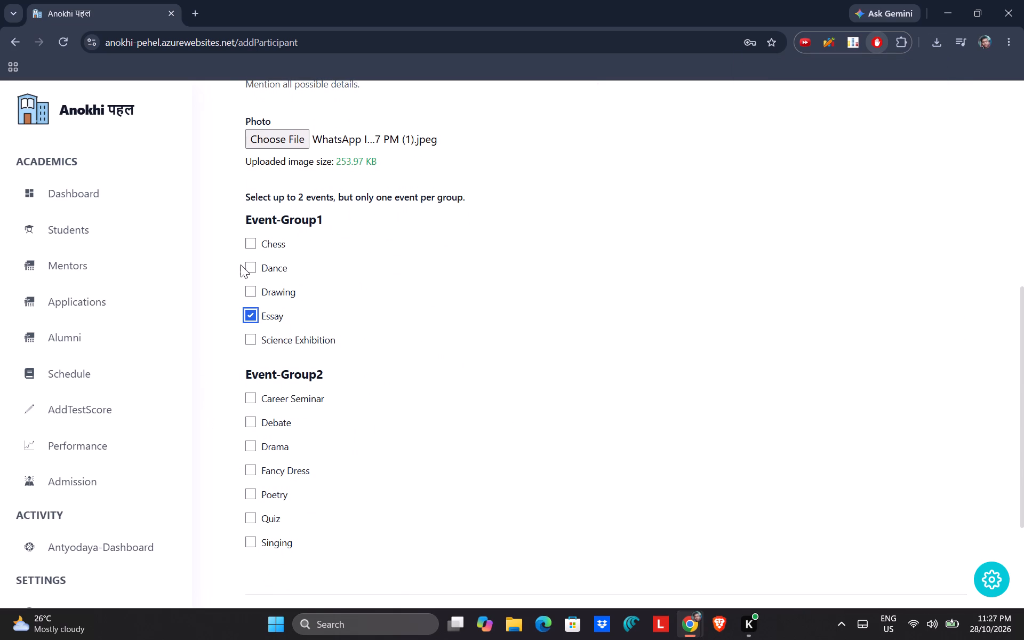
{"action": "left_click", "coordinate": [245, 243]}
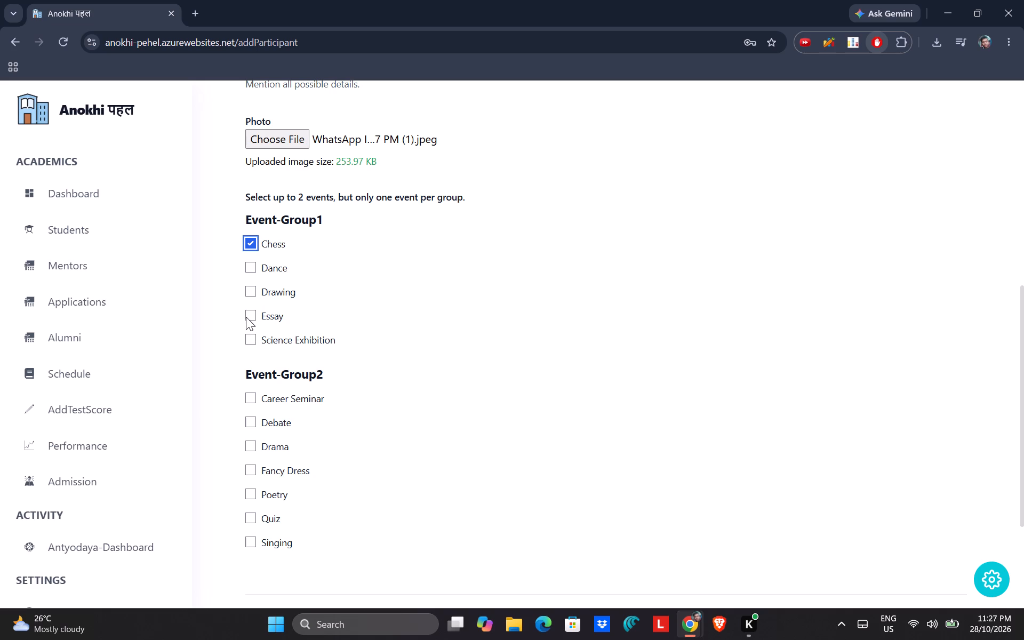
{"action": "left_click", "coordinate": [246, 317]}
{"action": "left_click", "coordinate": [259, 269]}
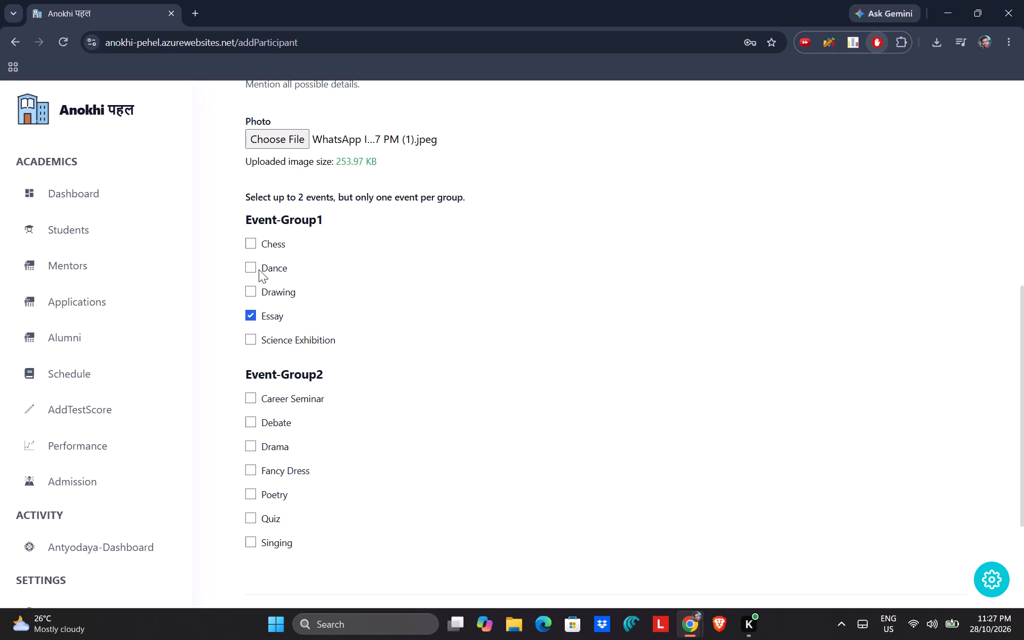
Choose Dance as the participant's event in Event-Group1.
{"action": "left_click", "coordinate": [250, 266]}
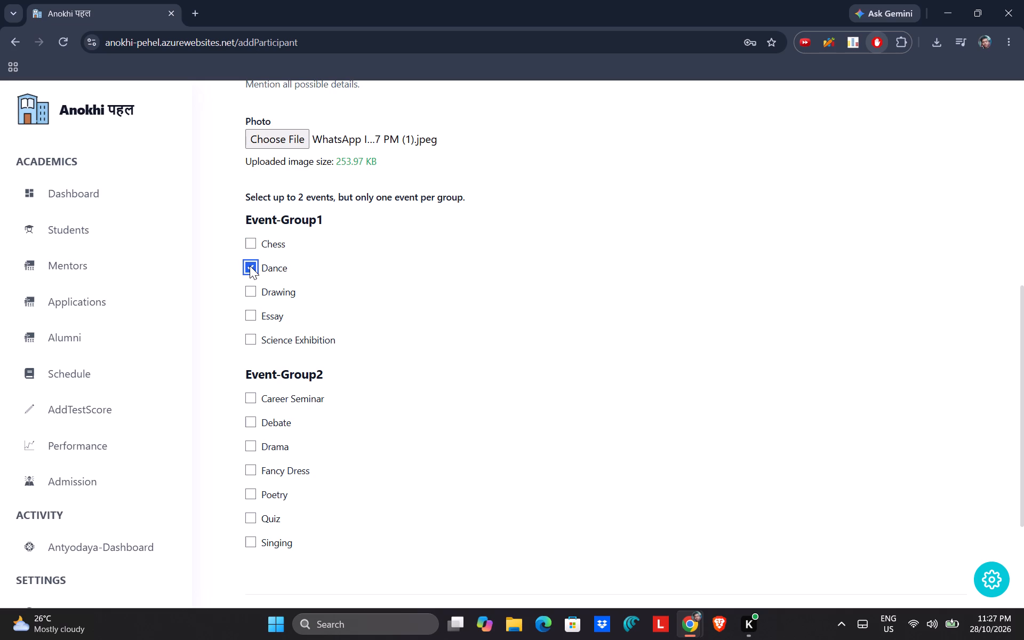
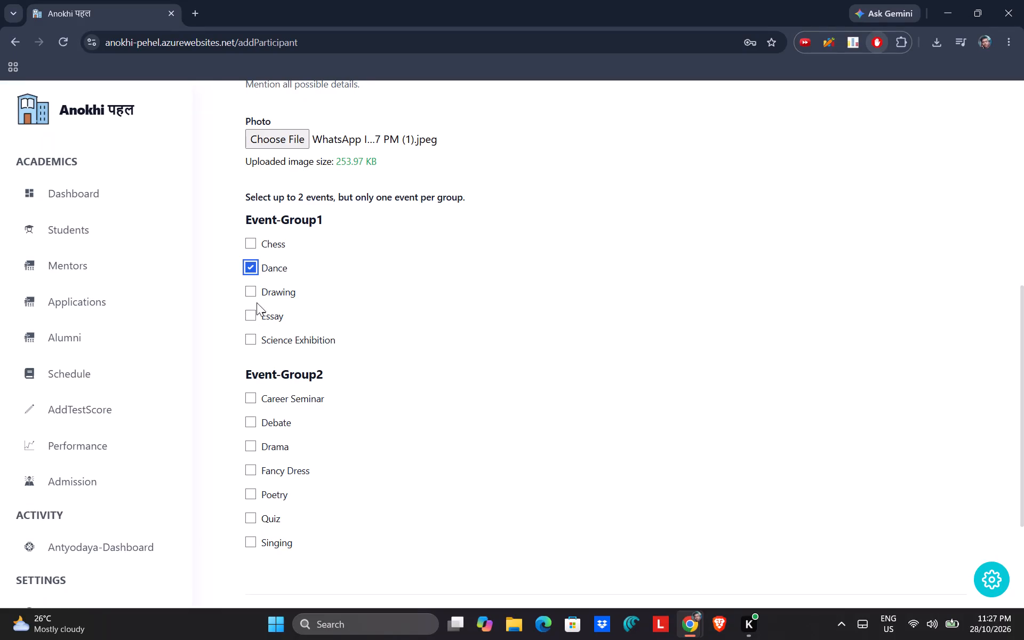
Select Drawing as the participant's Event-Group1 event and save the participant's registration.
{"action": "left_click", "coordinate": [252, 289]}
{"action": "scroll", "coordinate": [415, 417], "scroll_direction": "down", "scroll_amount": 3}
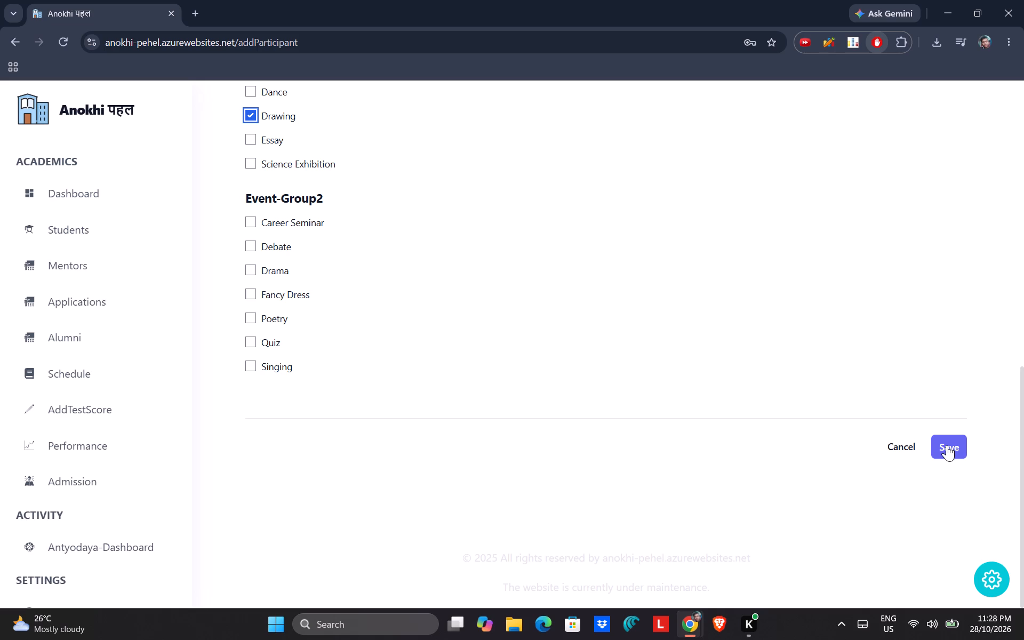
{"action": "left_click", "coordinate": [947, 445]}
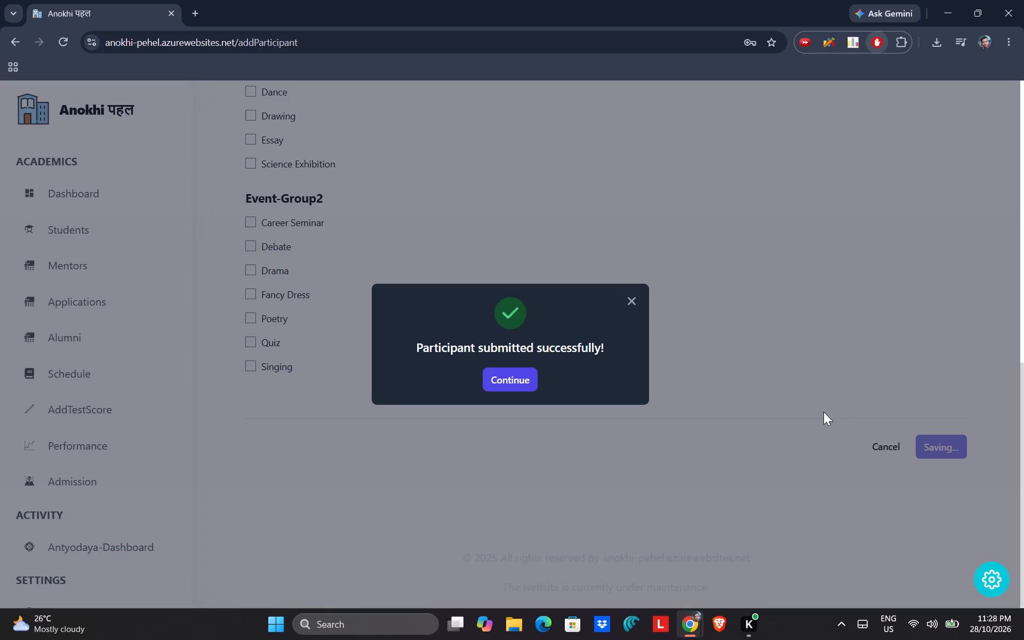
{"action": "left_click", "coordinate": [497, 376]}
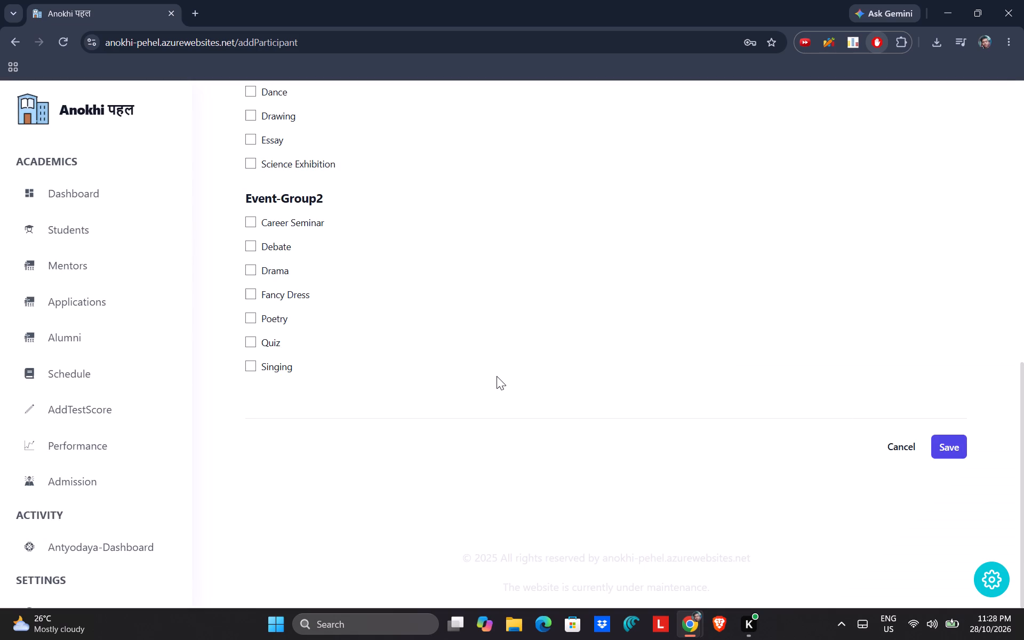
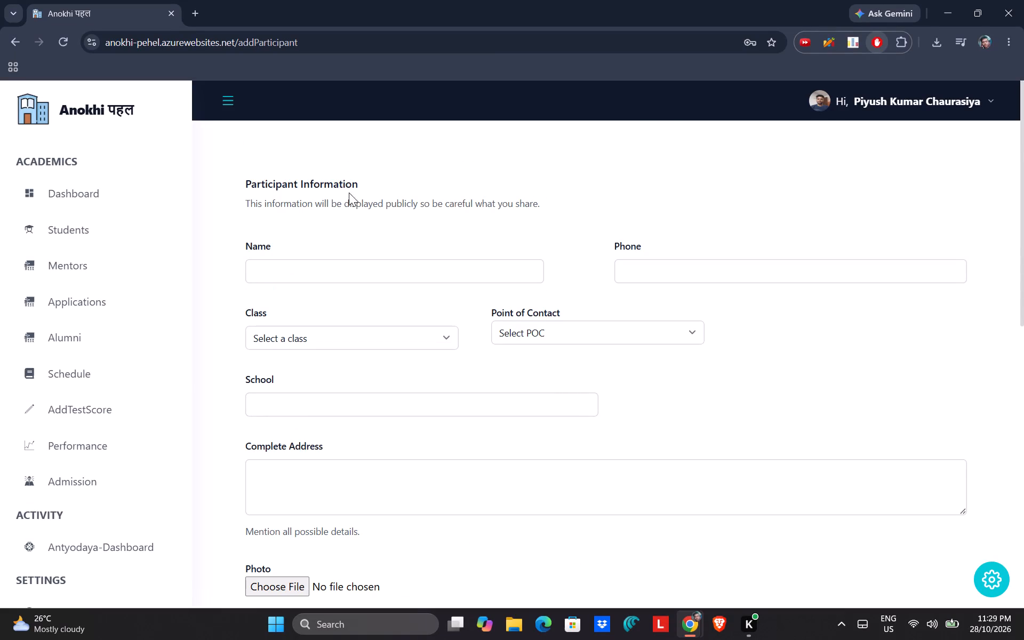
Enter the next participant's full name in the Name field of the blank Participant Information form.
{"action": "left_click", "coordinate": [313, 259]}
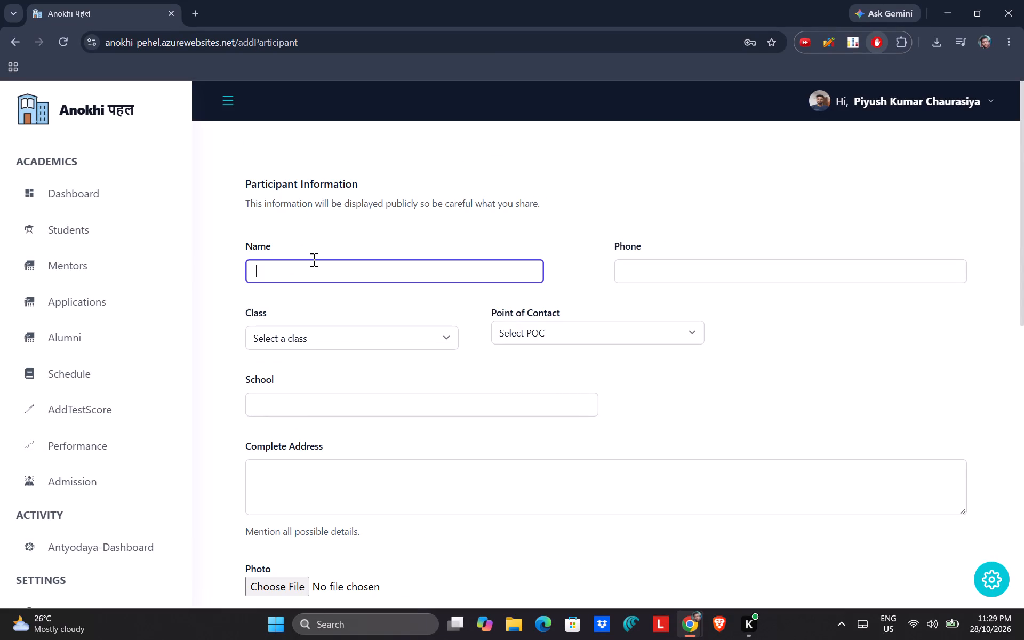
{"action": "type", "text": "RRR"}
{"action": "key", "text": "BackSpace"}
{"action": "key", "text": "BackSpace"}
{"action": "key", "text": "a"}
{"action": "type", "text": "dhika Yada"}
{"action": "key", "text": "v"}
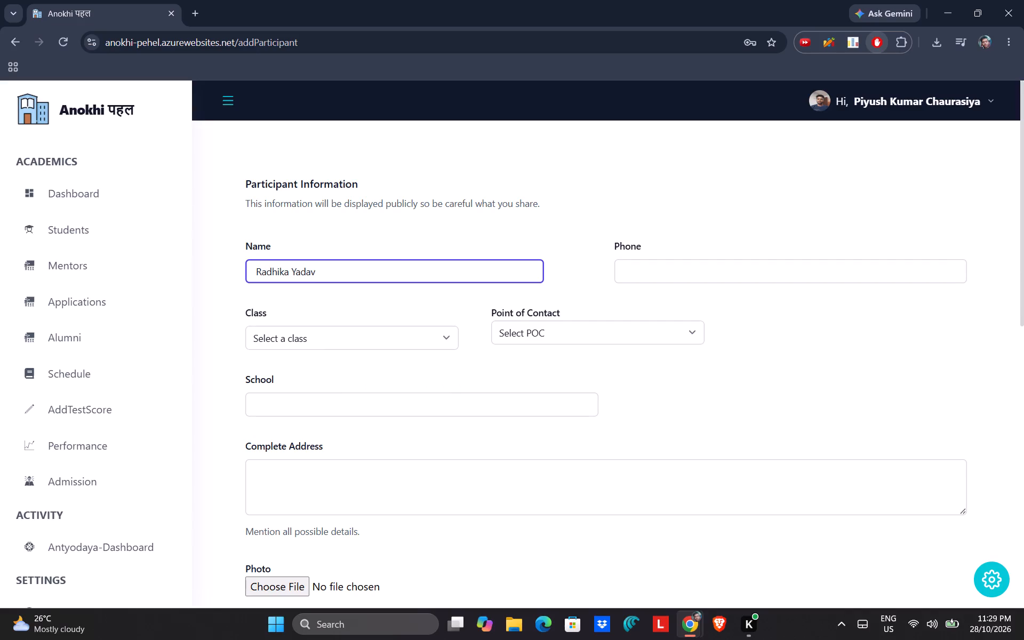
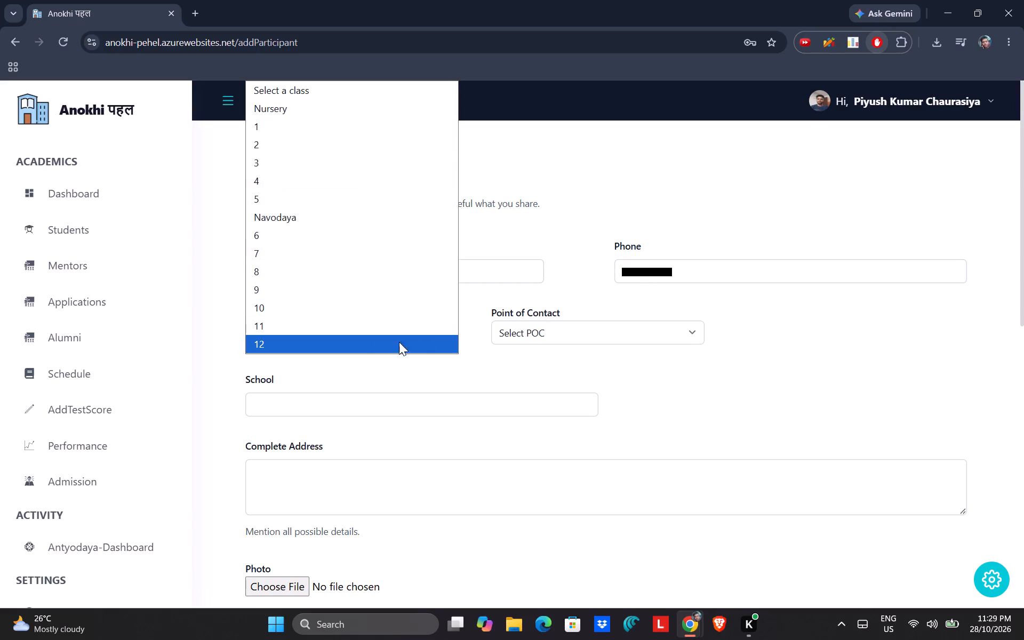
Set the participant's class to 7.
{"action": "left_click", "coordinate": [298, 255]}
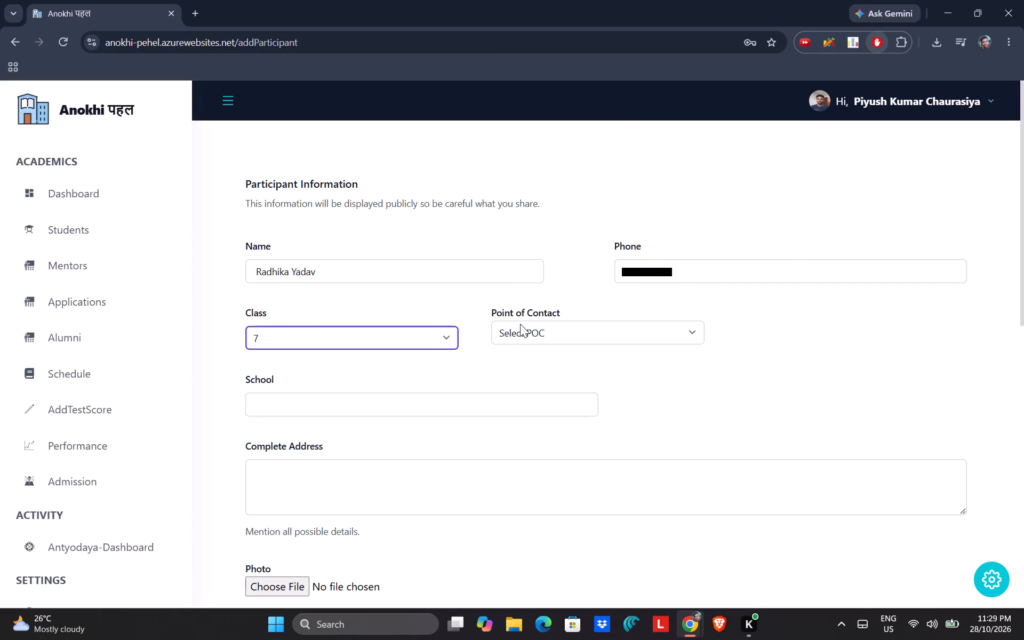
Set the participant's Point of Contact to the contact person listed for Anokhi Pehel.
{"action": "left_click", "coordinate": [520, 324]}
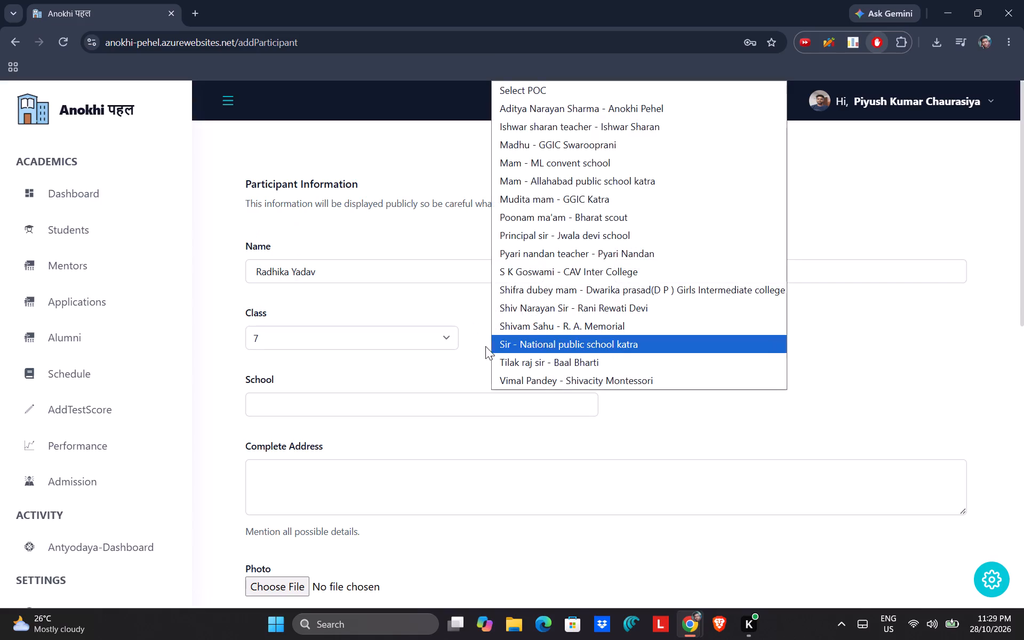
{"action": "left_click", "coordinate": [524, 107]}
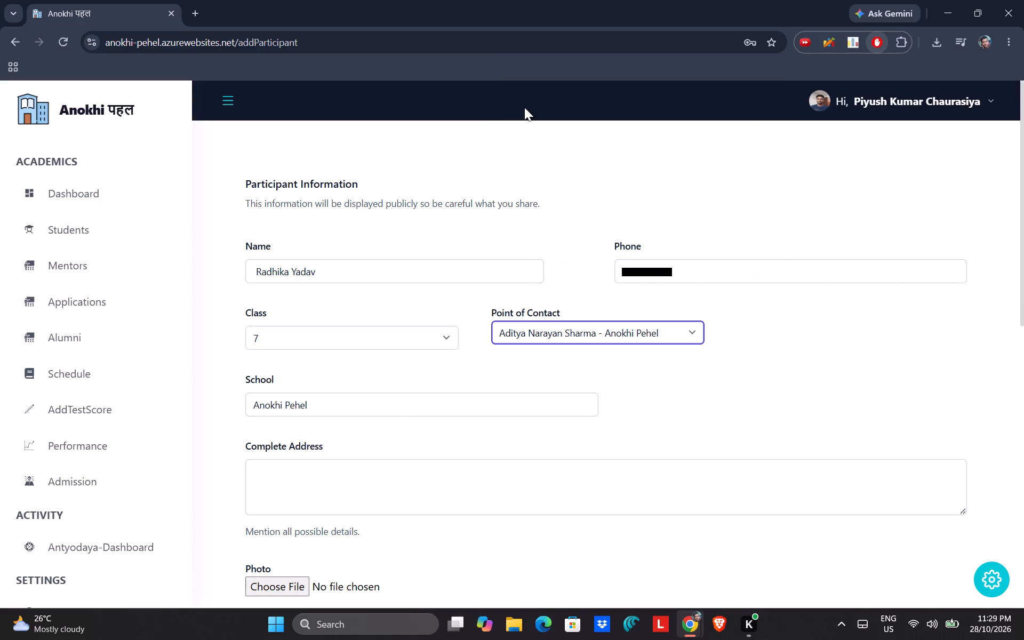
Activate the participant's empty Complete Address field for entry.
{"action": "left_click", "coordinate": [360, 485]}
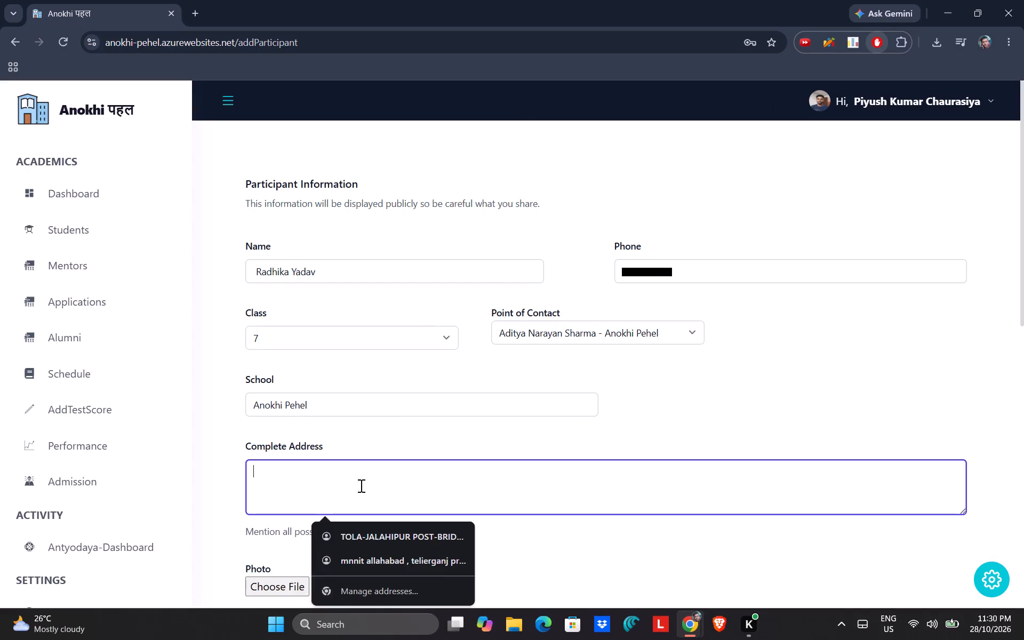
{"action": "scroll", "coordinate": [360, 485], "scroll_direction": "down", "scroll_amount": 1}
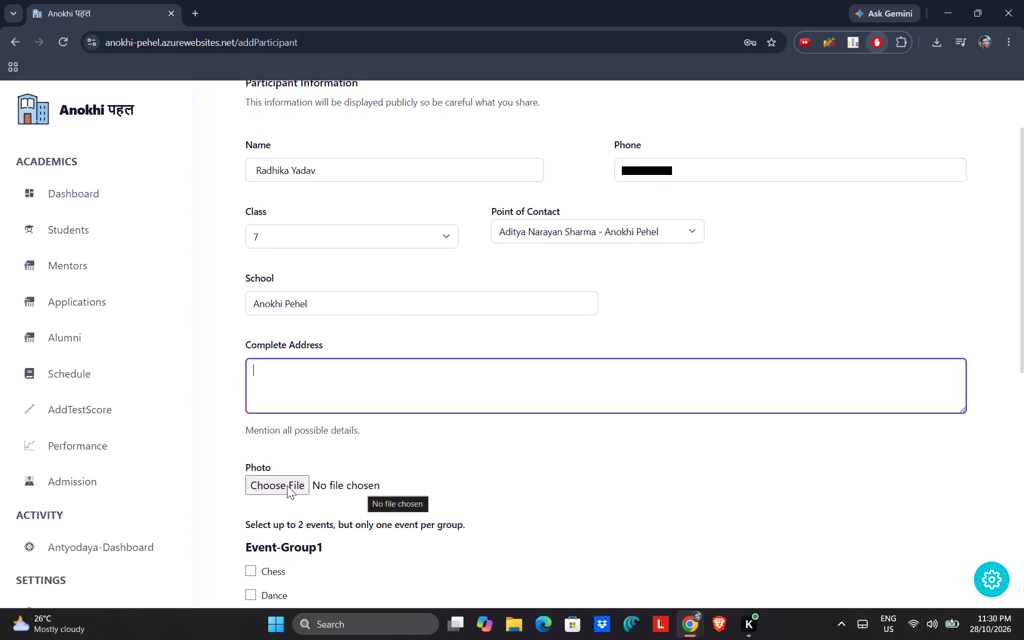
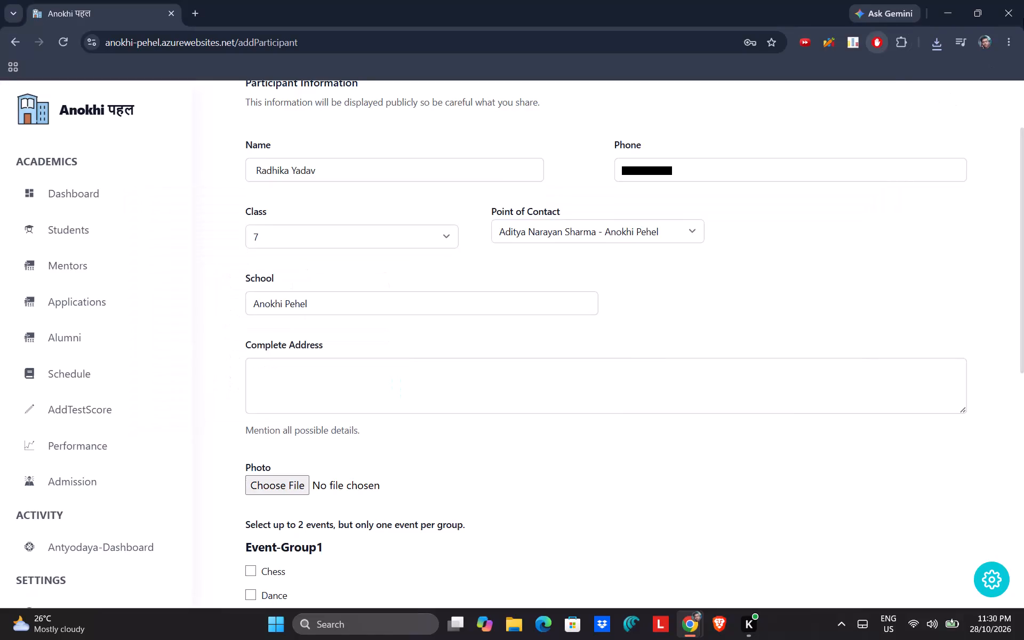
Attach the downloaded file WhatsApp Image 2026-10-28 at 11.29.15 PM.jpeg as the participant's photo.
{"action": "left_click", "coordinate": [943, 37]}
{"action": "left_click_drag", "start_coordinate": [804, 124], "coordinate": [442, 406]}
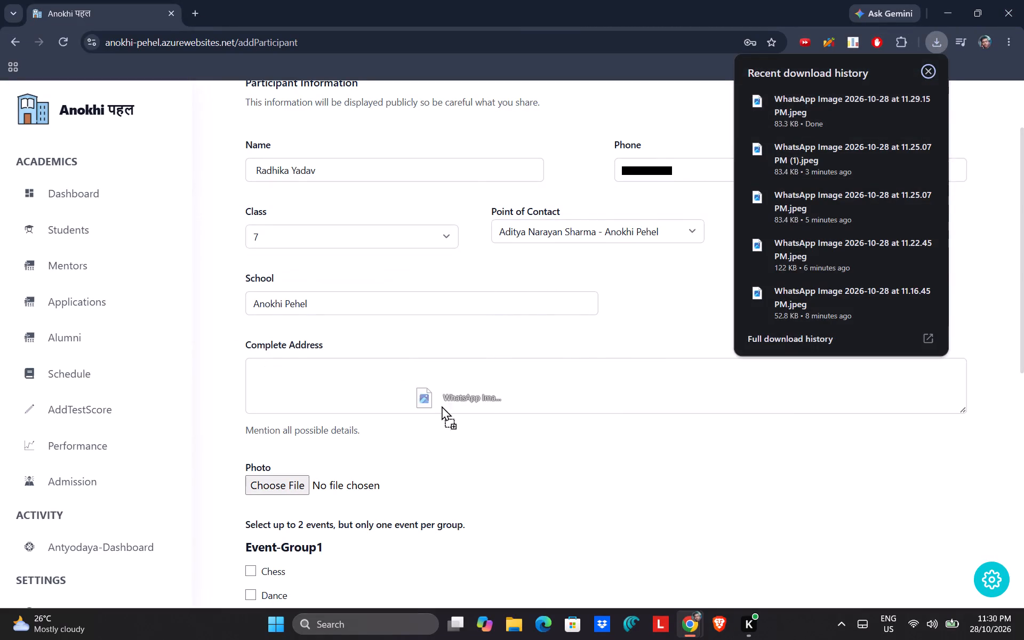
{"action": "left_click_drag", "start_coordinate": [442, 406], "coordinate": [287, 484]}
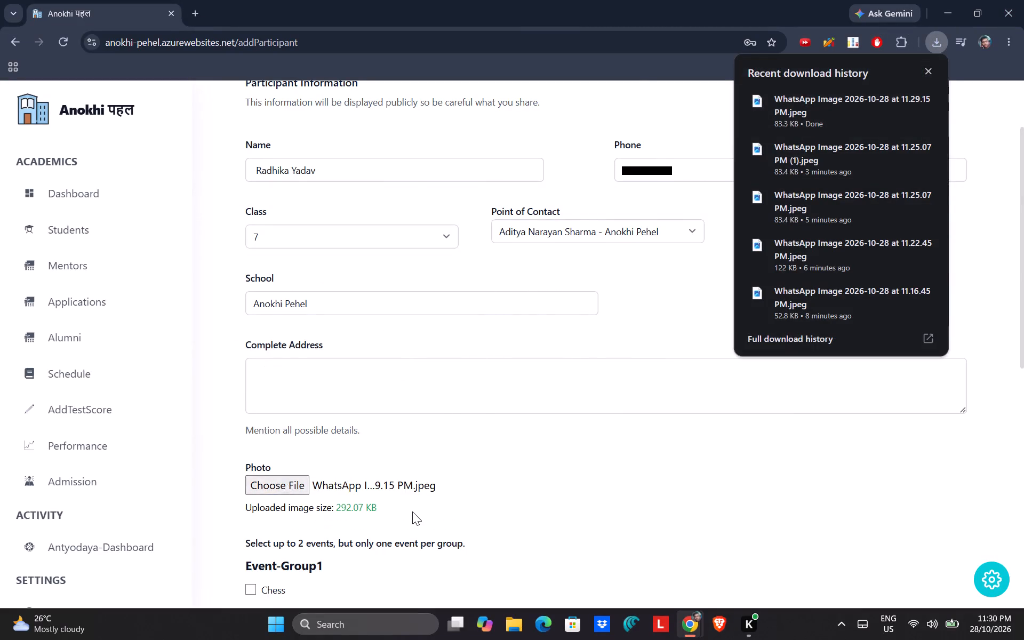
Select Drawing in Event-Group1 and Singing in Event-Group2 as the participant's events.
{"action": "scroll", "coordinate": [412, 511], "scroll_direction": "down", "scroll_amount": 3}
{"action": "left_click", "coordinate": [524, 433]}
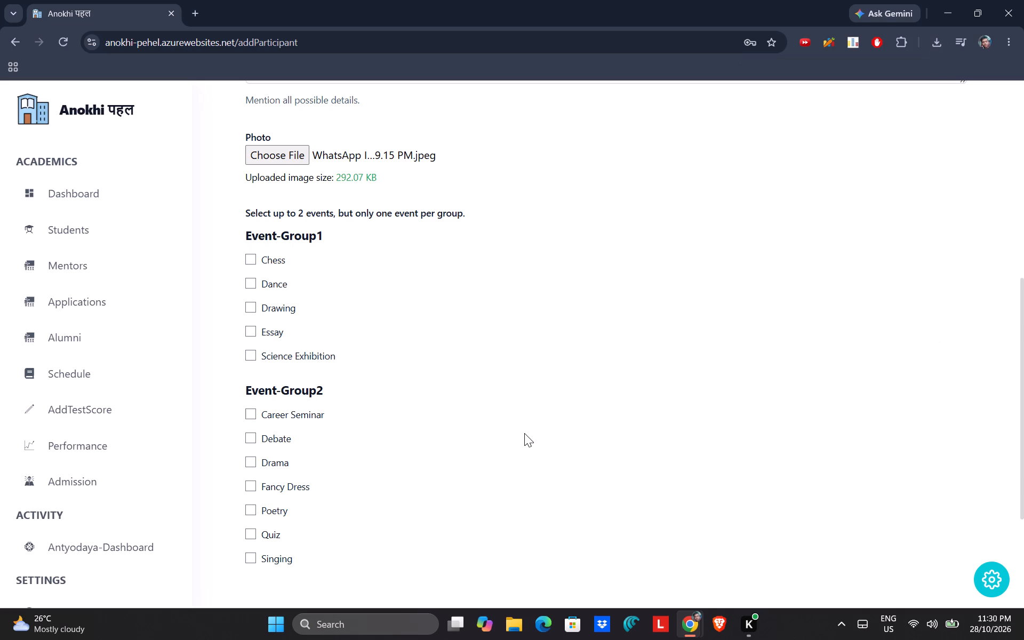
{"action": "left_click", "coordinate": [264, 310]}
{"action": "left_click", "coordinate": [252, 560]}
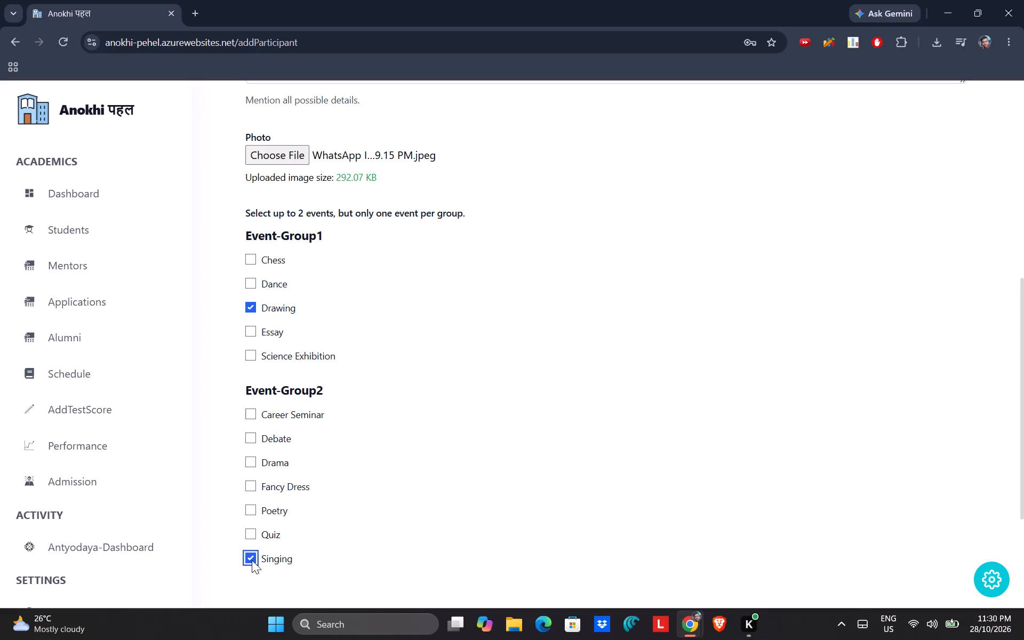
Enter the participant's address in the Complete Address field.
{"action": "scroll", "coordinate": [252, 560], "scroll_direction": "up", "scroll_amount": 7}
{"action": "left_click", "coordinate": [313, 477]}
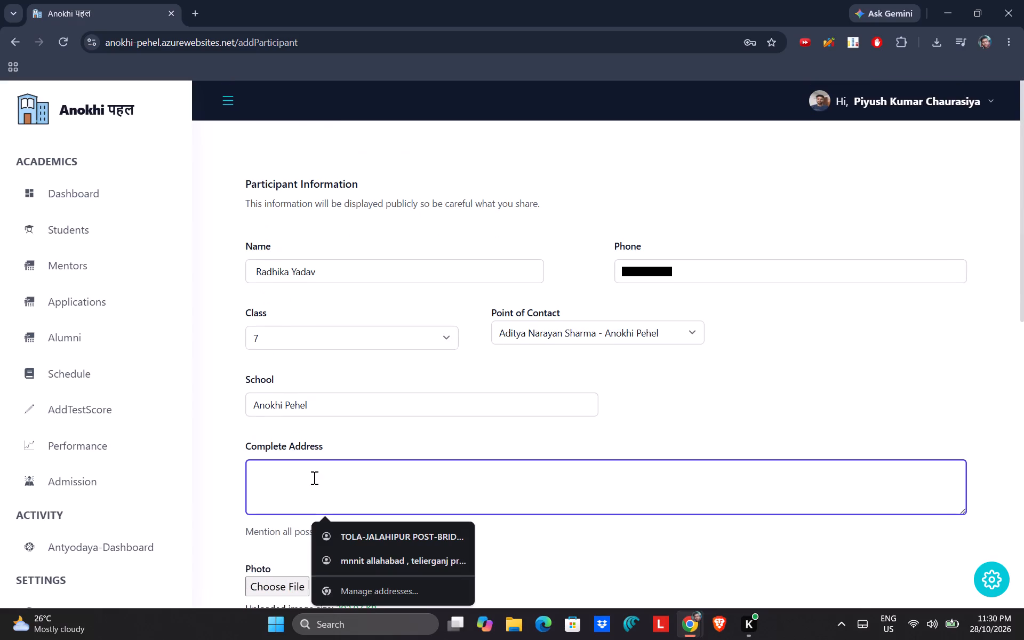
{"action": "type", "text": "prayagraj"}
{"action": "scroll", "coordinate": [313, 477], "scroll_direction": "down", "scroll_amount": 4}
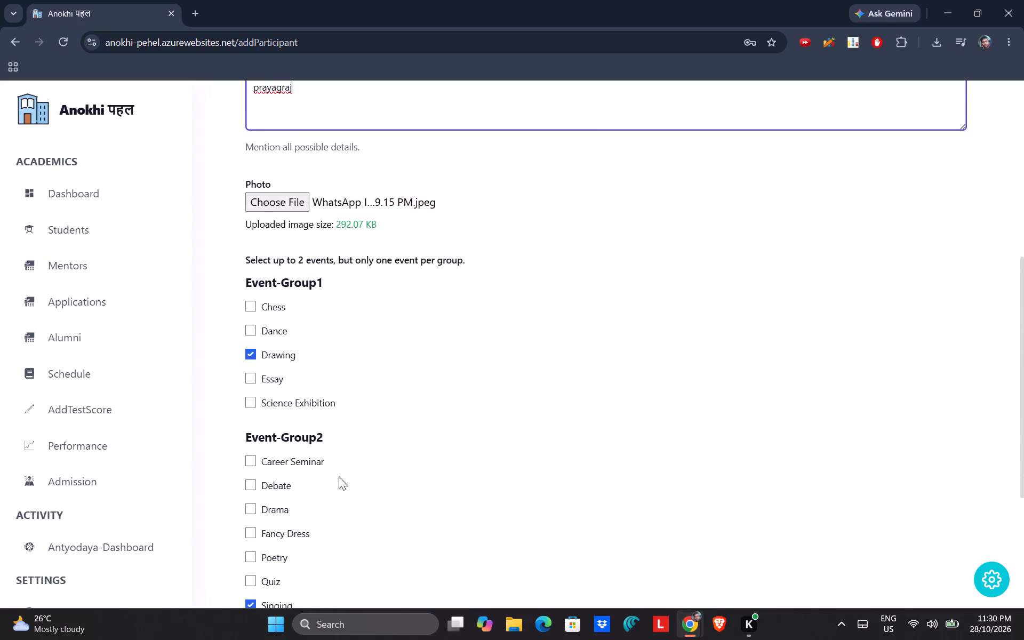
Save the completed participant form with the Drawing and Singing events selected.
{"action": "scroll", "coordinate": [388, 484], "scroll_direction": "down", "scroll_amount": 3}
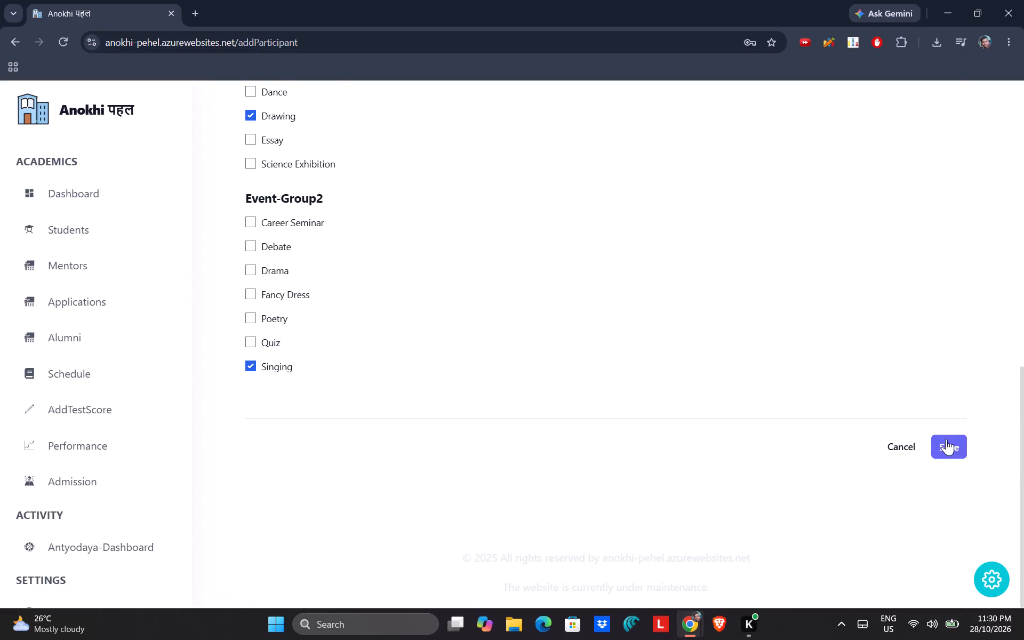
{"action": "left_click", "coordinate": [946, 439]}
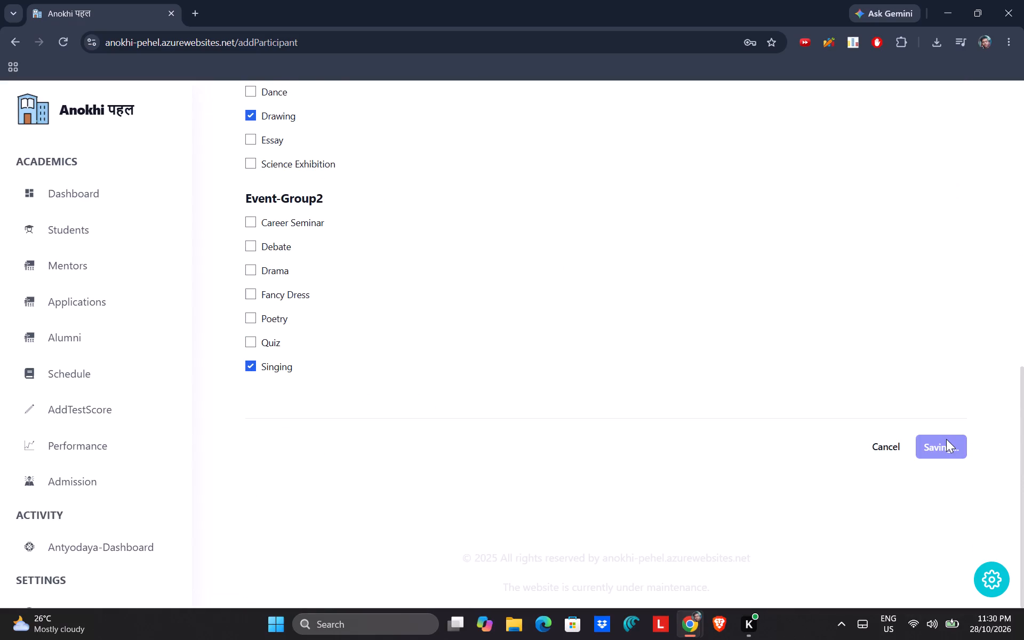
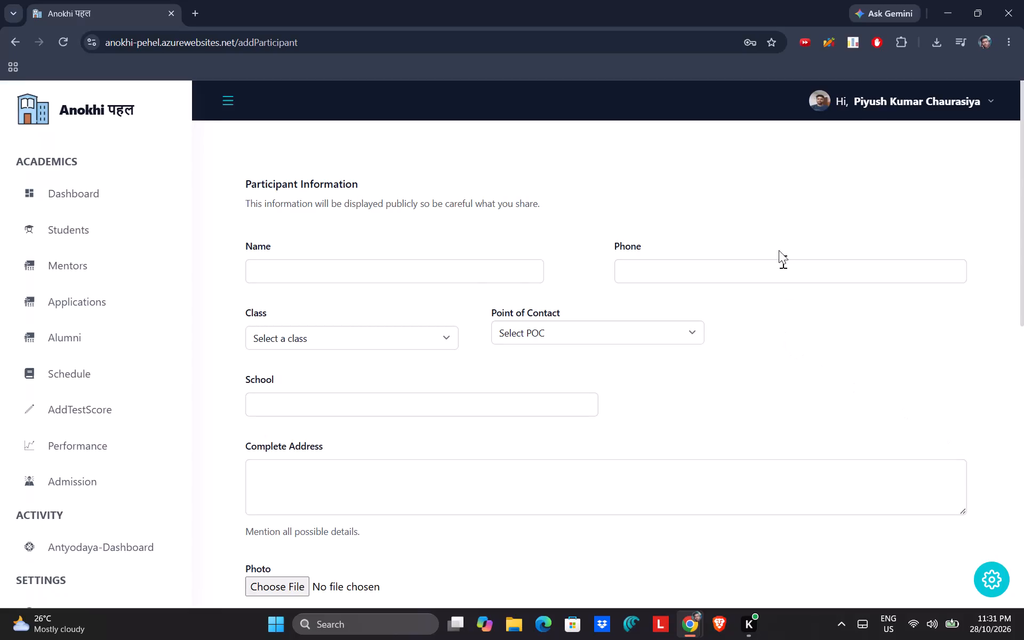
Enter Shalini as the participant's name and fill in the participant's phone number on the blank form.
{"action": "left_click", "coordinate": [470, 275]}
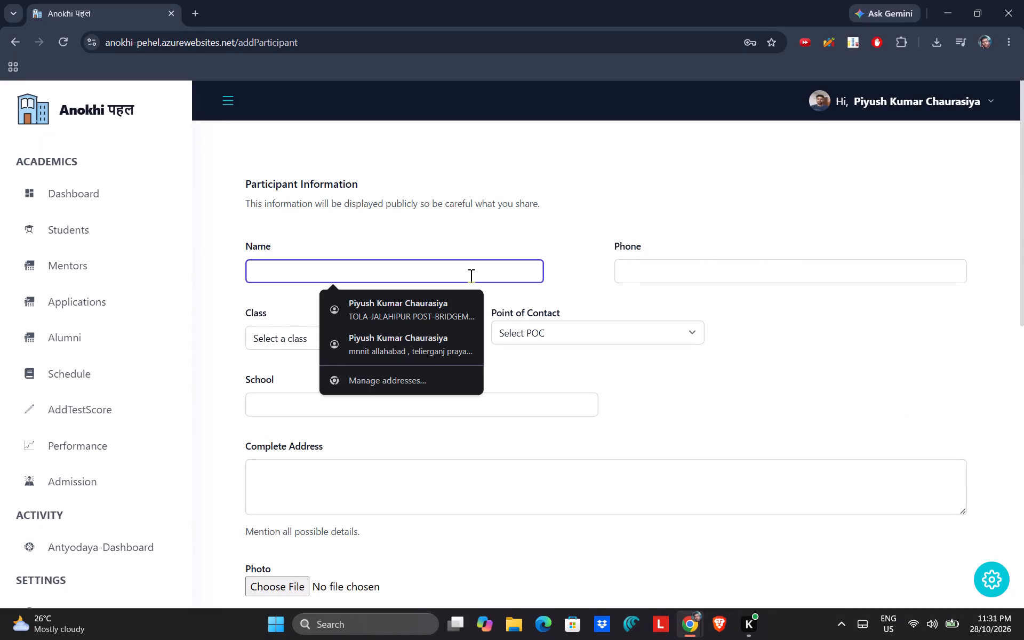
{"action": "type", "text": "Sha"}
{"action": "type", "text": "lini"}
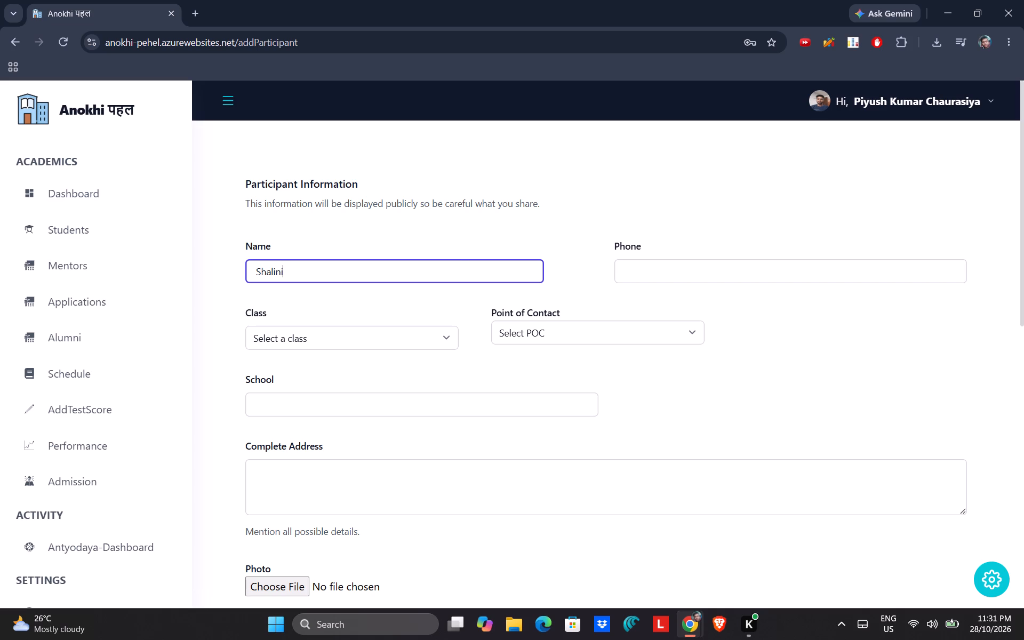
{"action": "left_click", "coordinate": [689, 263]}
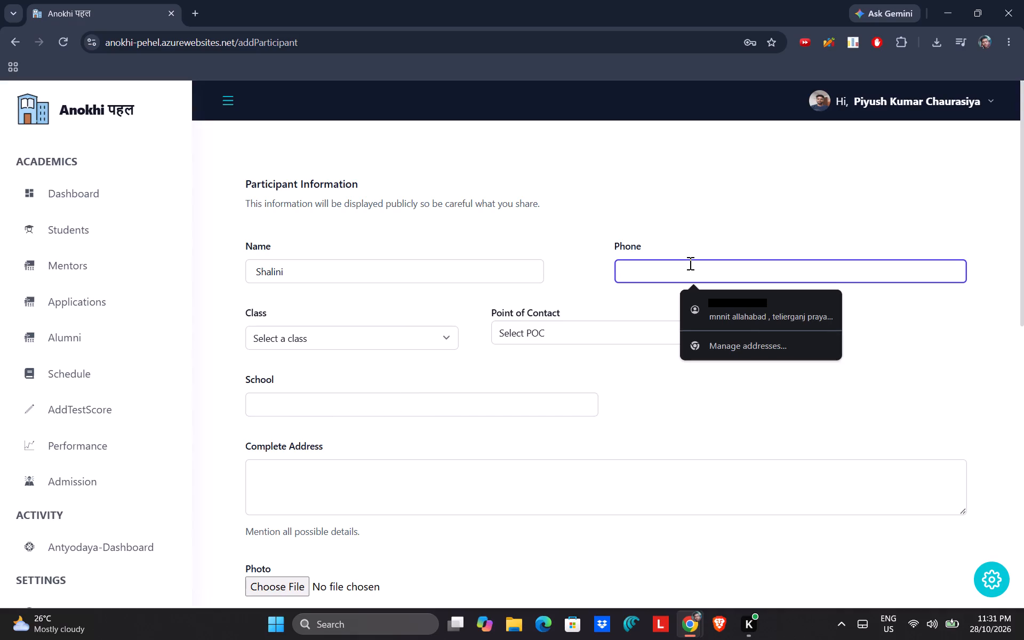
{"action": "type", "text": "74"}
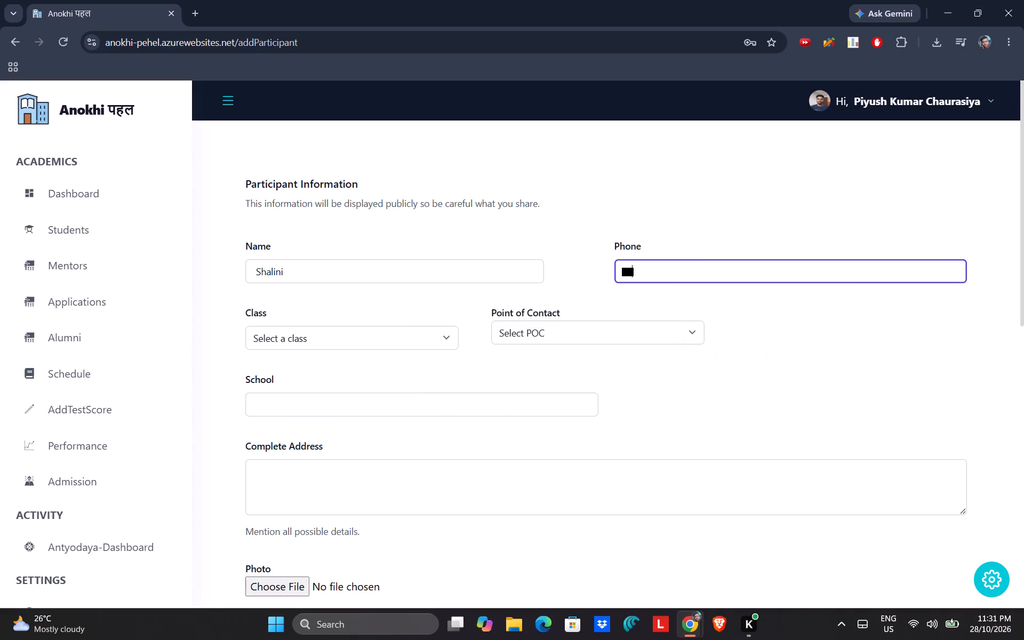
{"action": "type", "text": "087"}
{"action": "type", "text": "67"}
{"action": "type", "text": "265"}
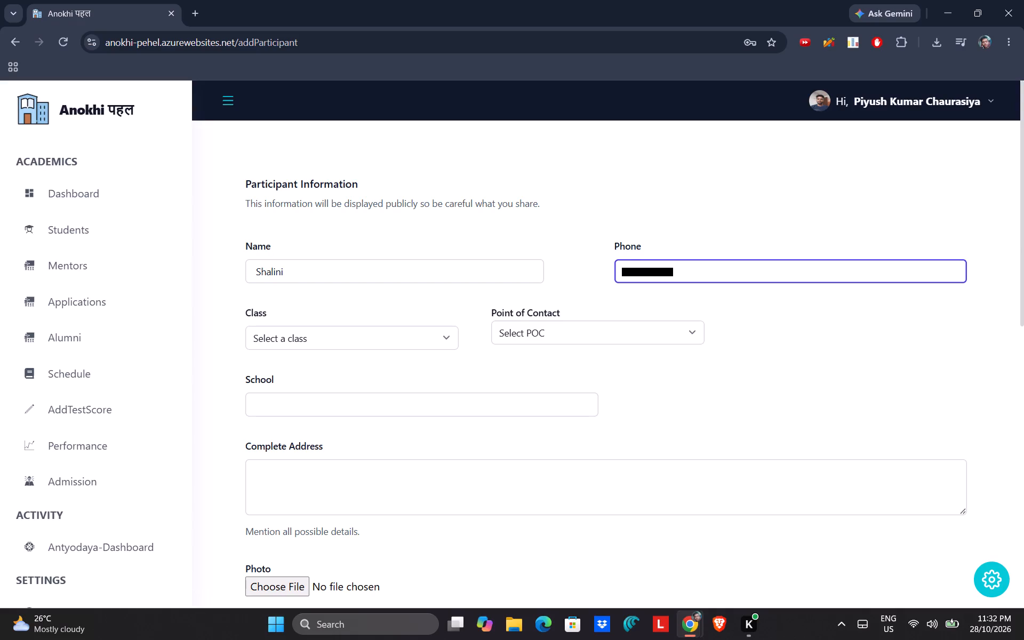
Open the class choices for the new participant.
{"action": "left_click", "coordinate": [420, 337]}
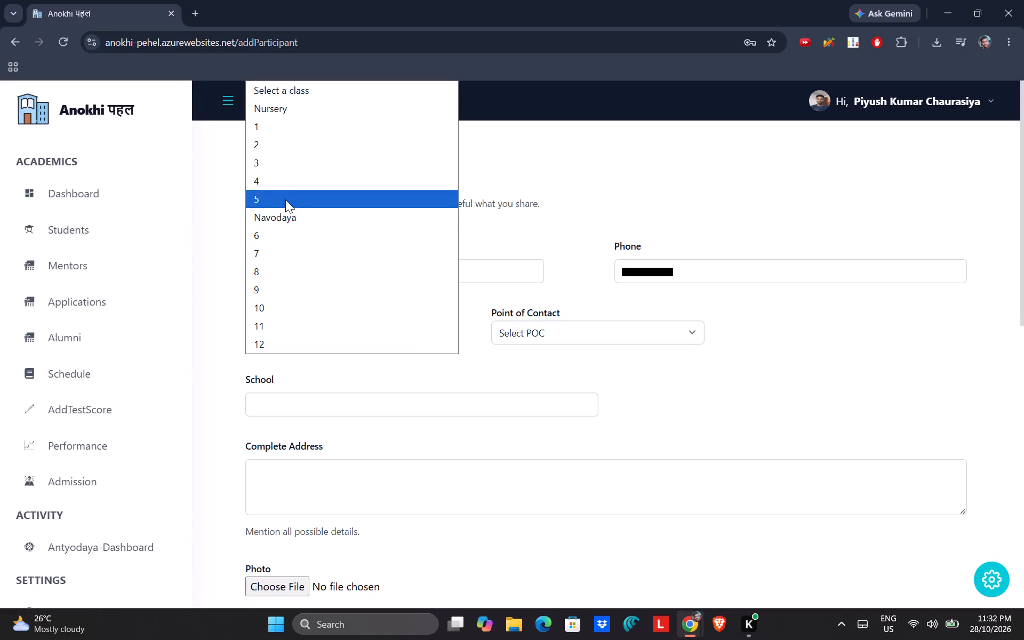
Set the participant's class to 3 and choose the Anokhi Pehel representative as point of contact.
{"action": "left_click", "coordinate": [252, 169]}
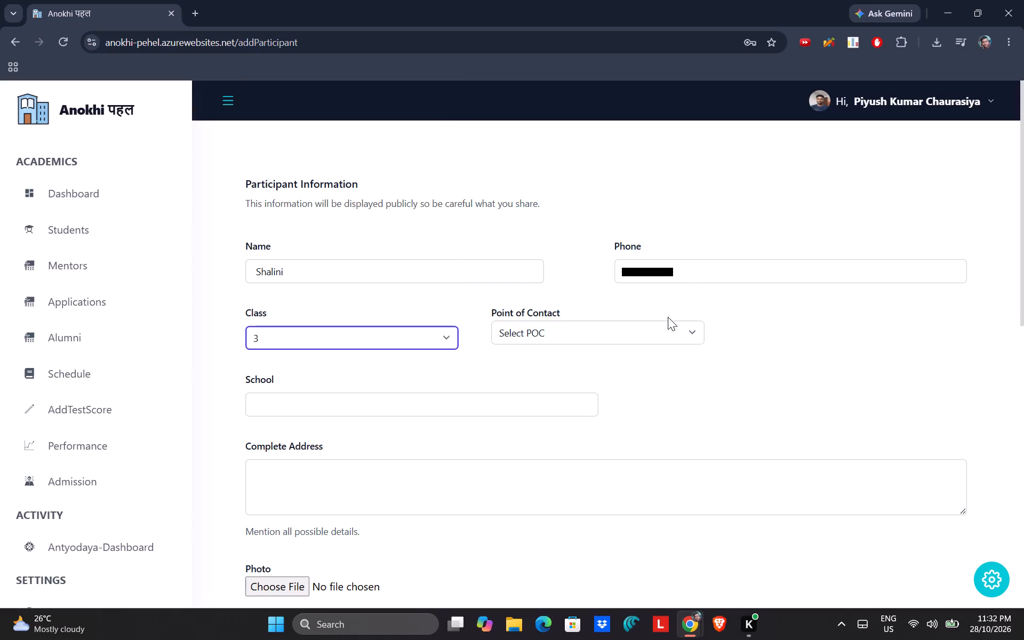
{"action": "left_click", "coordinate": [643, 329]}
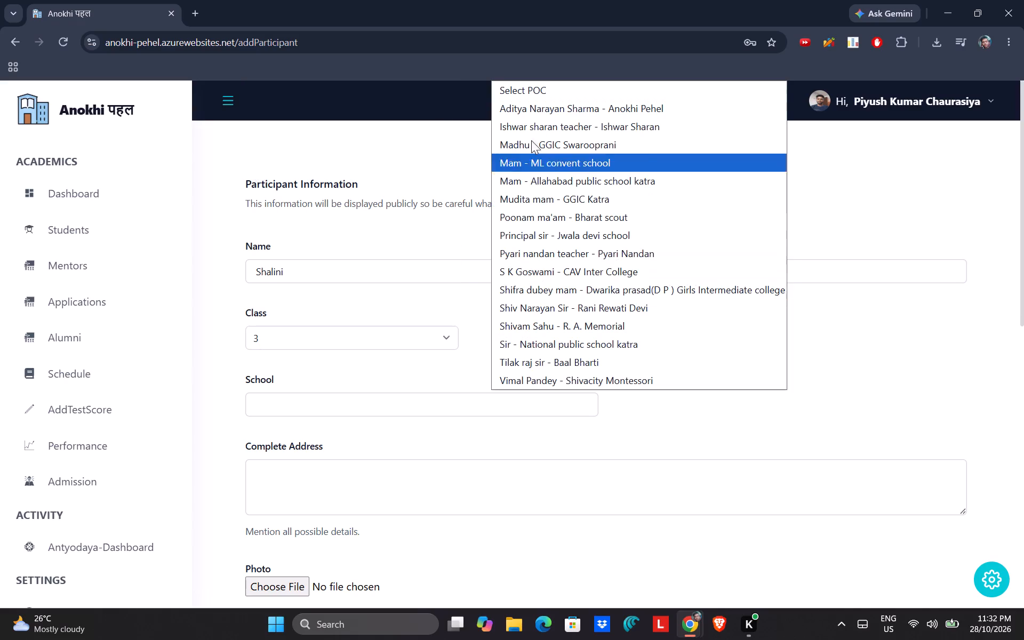
{"action": "left_click", "coordinate": [532, 108]}
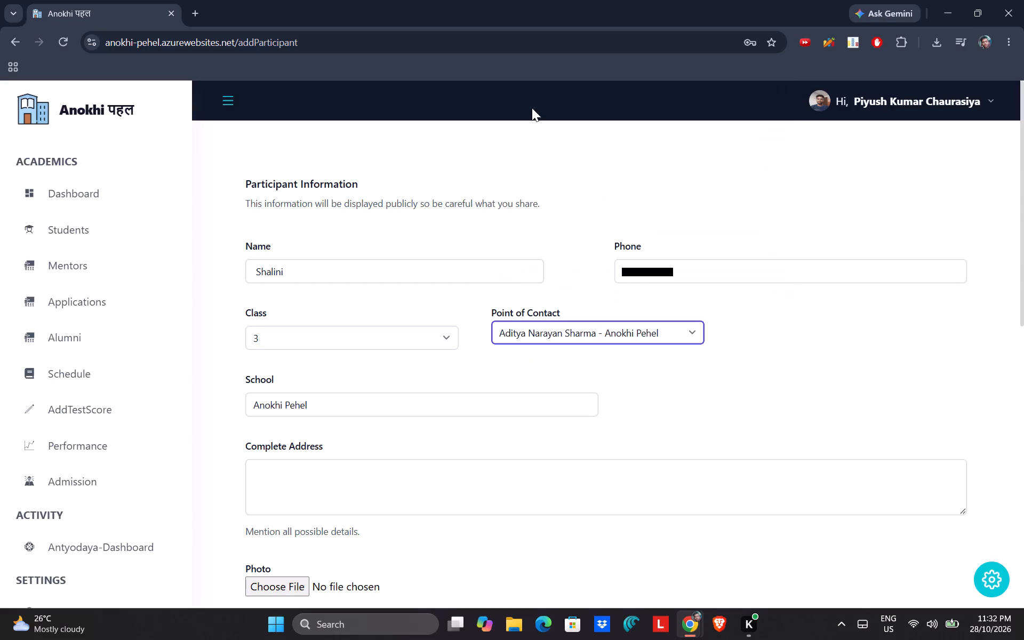
Fill in the participant's complete address with their locality.
{"action": "left_click", "coordinate": [348, 488]}
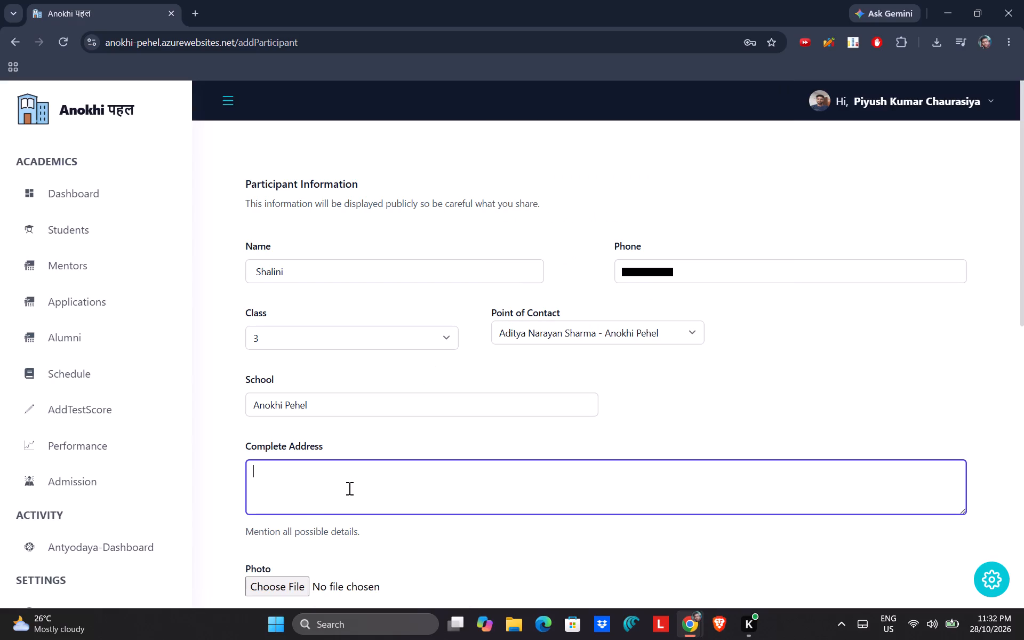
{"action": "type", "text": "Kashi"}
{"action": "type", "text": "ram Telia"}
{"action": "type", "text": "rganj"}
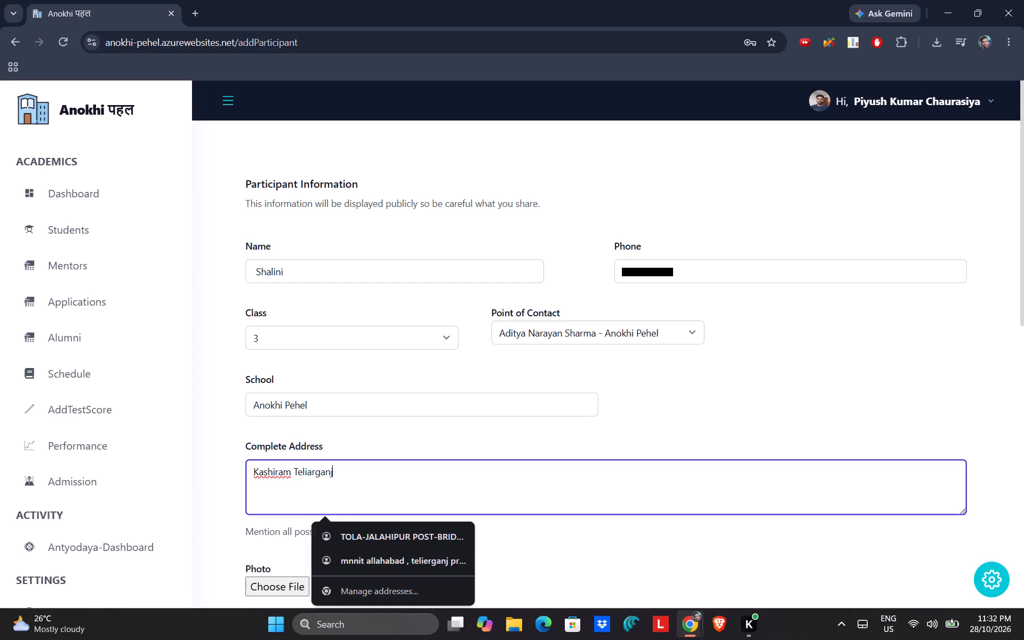
{"action": "scroll", "coordinate": [348, 488], "scroll_direction": "down", "scroll_amount": 2}
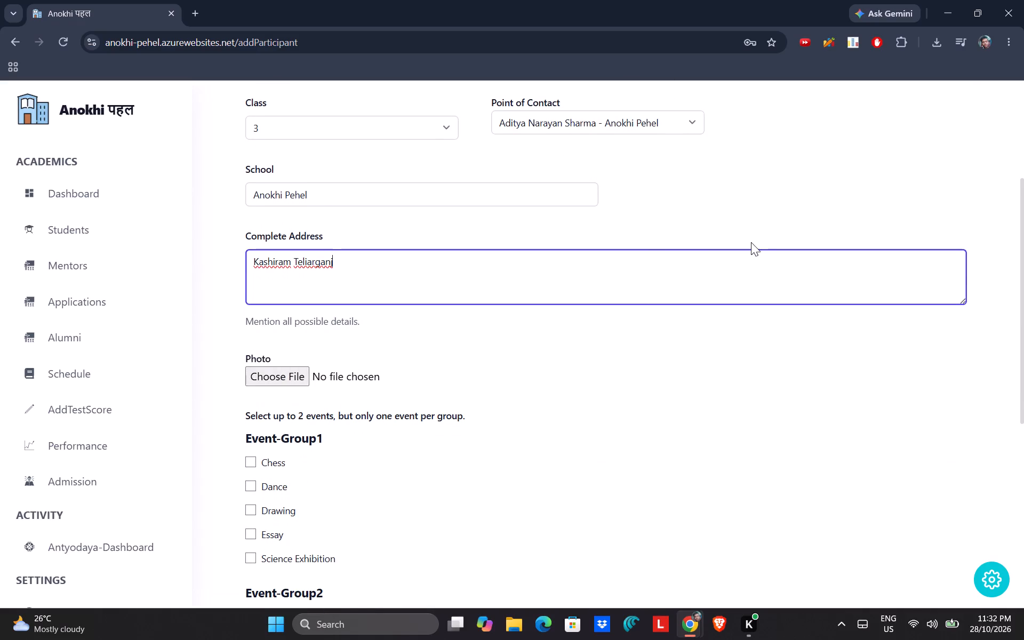
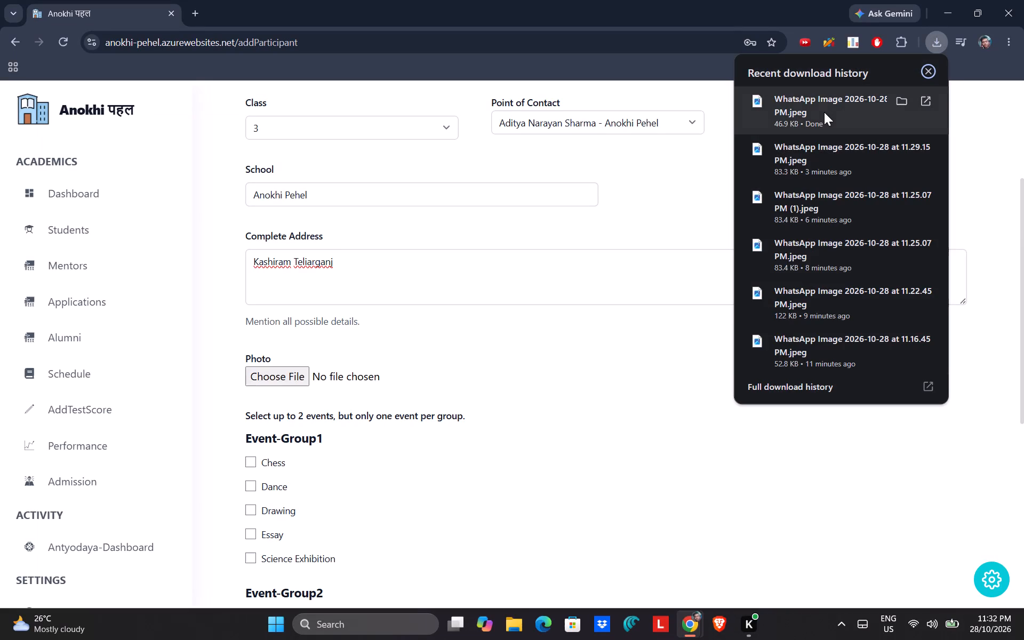
Attach the most recently downloaded WhatsApp image as the Class 3 participant's photo.
{"action": "left_click_drag", "start_coordinate": [824, 112], "coordinate": [284, 374]}
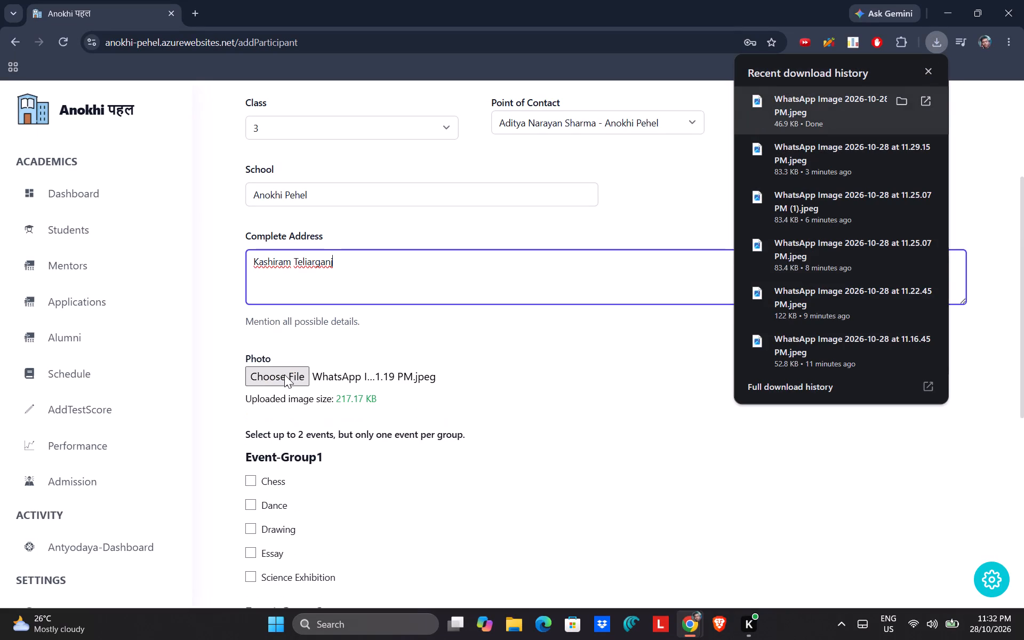
{"action": "scroll", "coordinate": [451, 420], "scroll_direction": "down", "scroll_amount": 1}
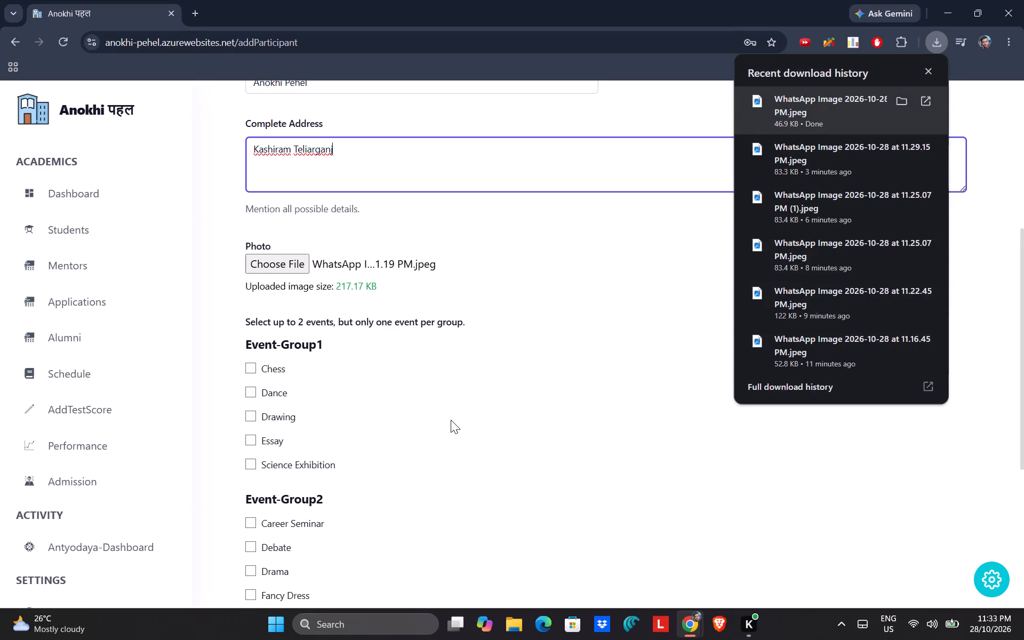